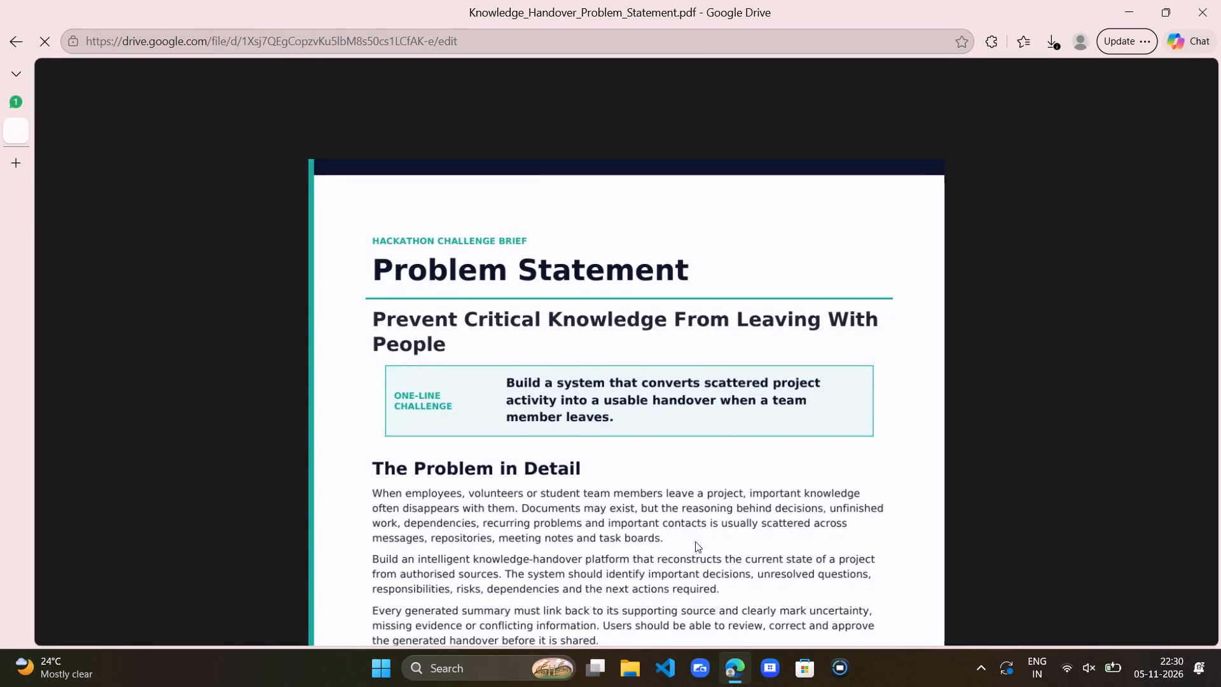
Skim the knowledge handover problem statement through to its general rules and return to the first page, declining the Gemini student offer.
{"action": "scroll", "coordinate": [489, 555], "scroll_direction": "down", "scroll_amount": 6}
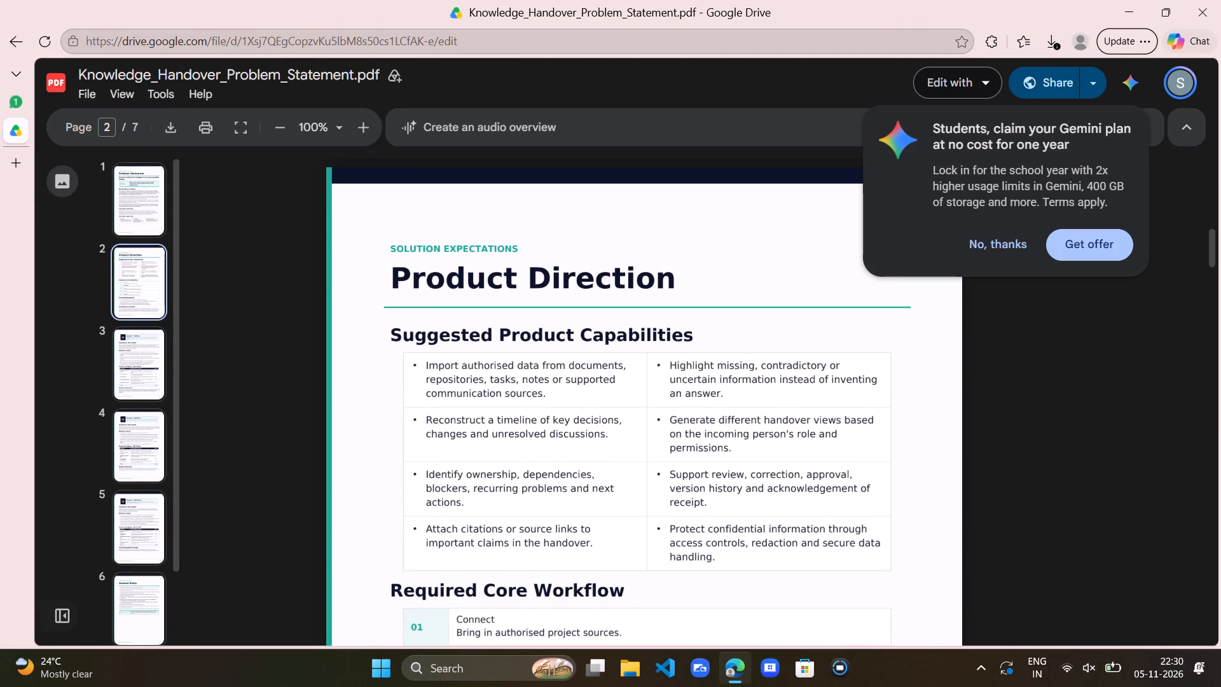
{"action": "scroll", "coordinate": [489, 555], "scroll_direction": "down", "scroll_amount": 7}
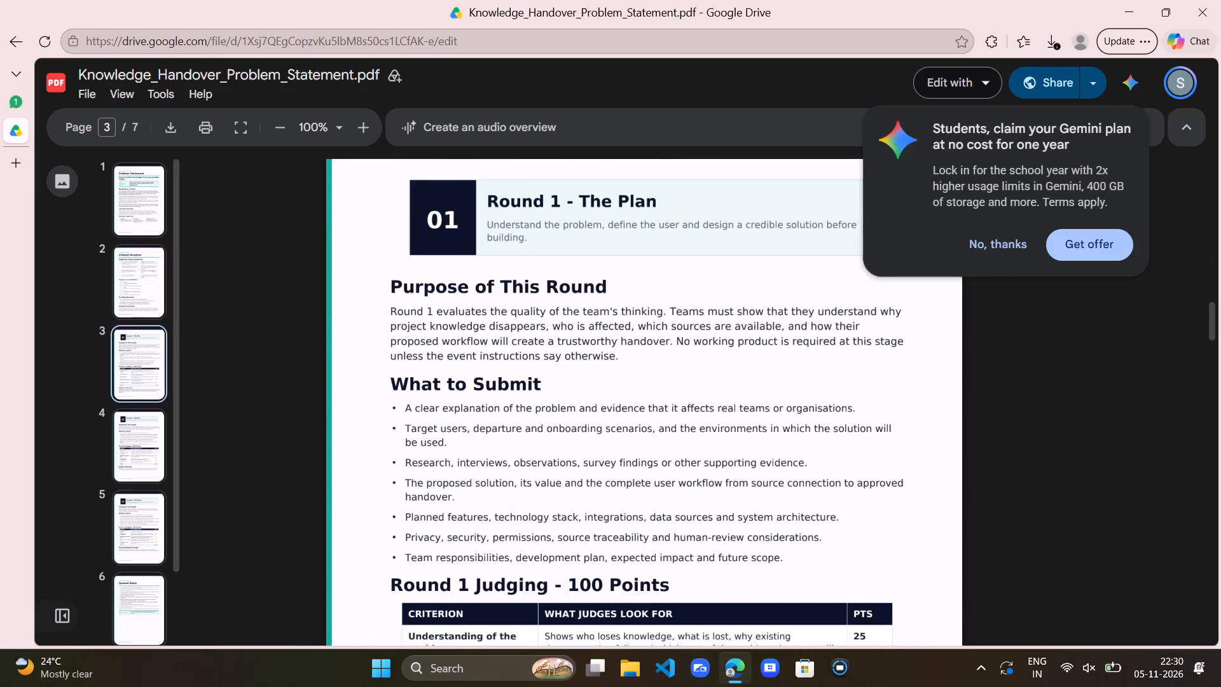
{"action": "left_click", "coordinate": [987, 246]}
{"action": "scroll", "coordinate": [801, 403], "scroll_direction": "down", "scroll_amount": 7}
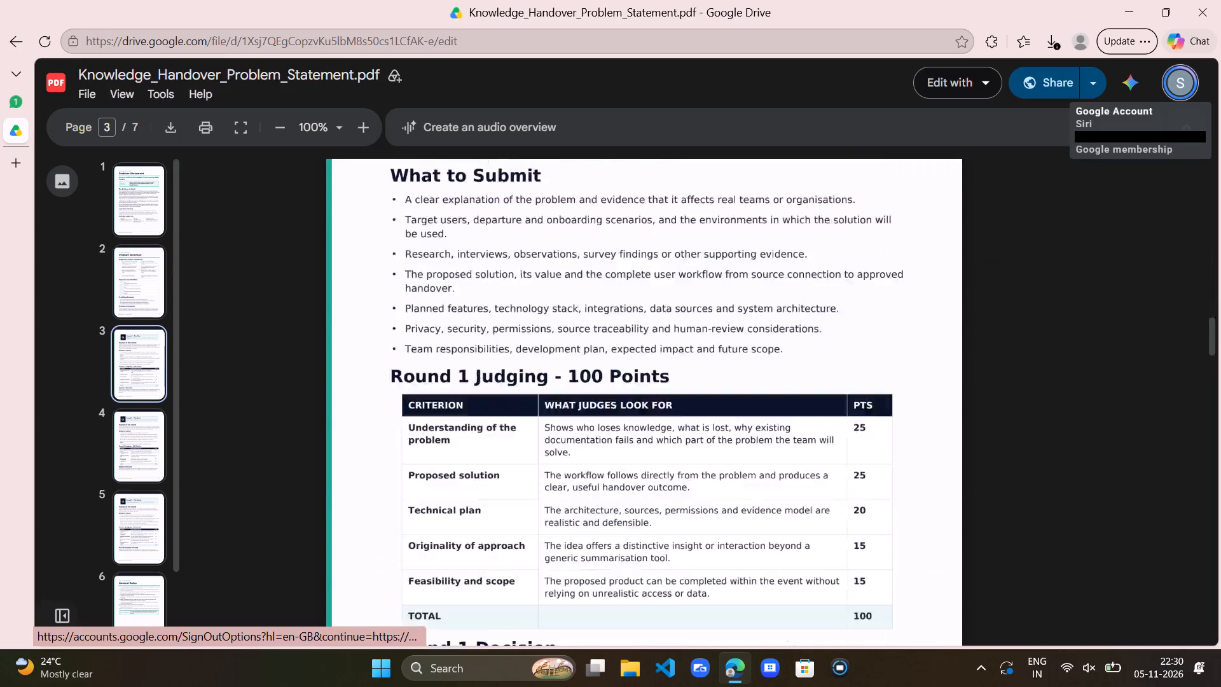
{"action": "scroll", "coordinate": [801, 403], "scroll_direction": "down", "scroll_amount": 11}
{"action": "scroll", "coordinate": [801, 403], "scroll_direction": "up", "scroll_amount": 12}
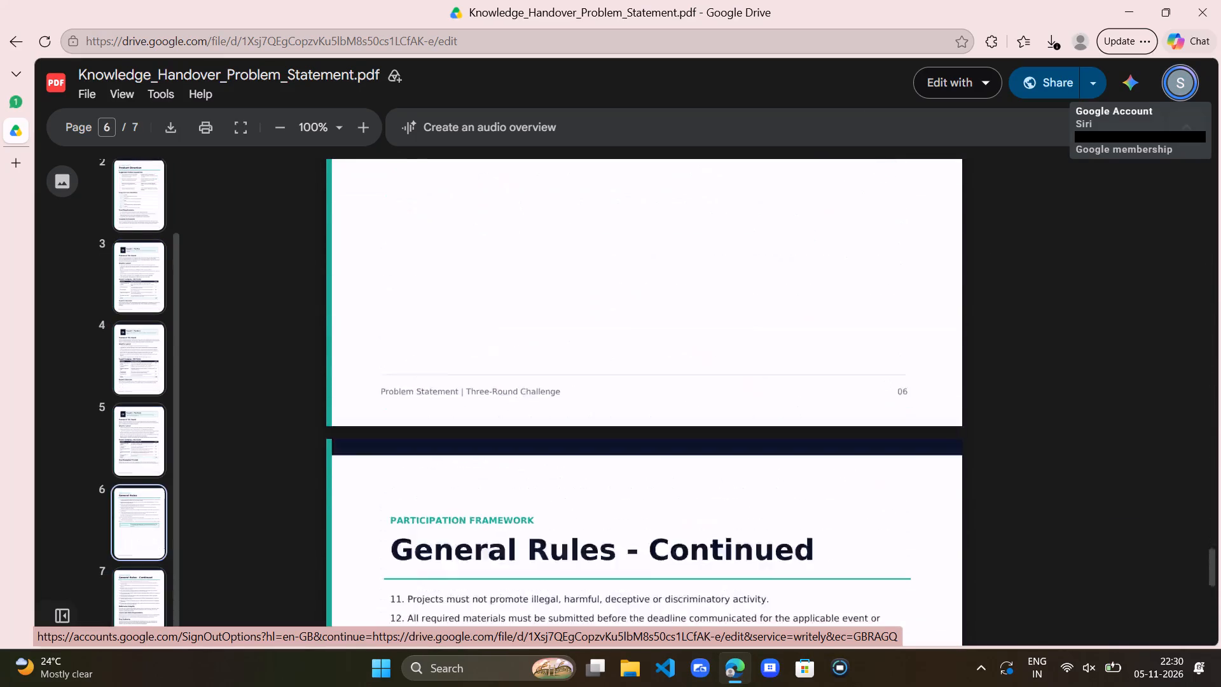
{"action": "scroll", "coordinate": [801, 403], "scroll_direction": "up", "scroll_amount": 18}
{"action": "scroll", "coordinate": [801, 403], "scroll_direction": "up", "scroll_amount": 8}
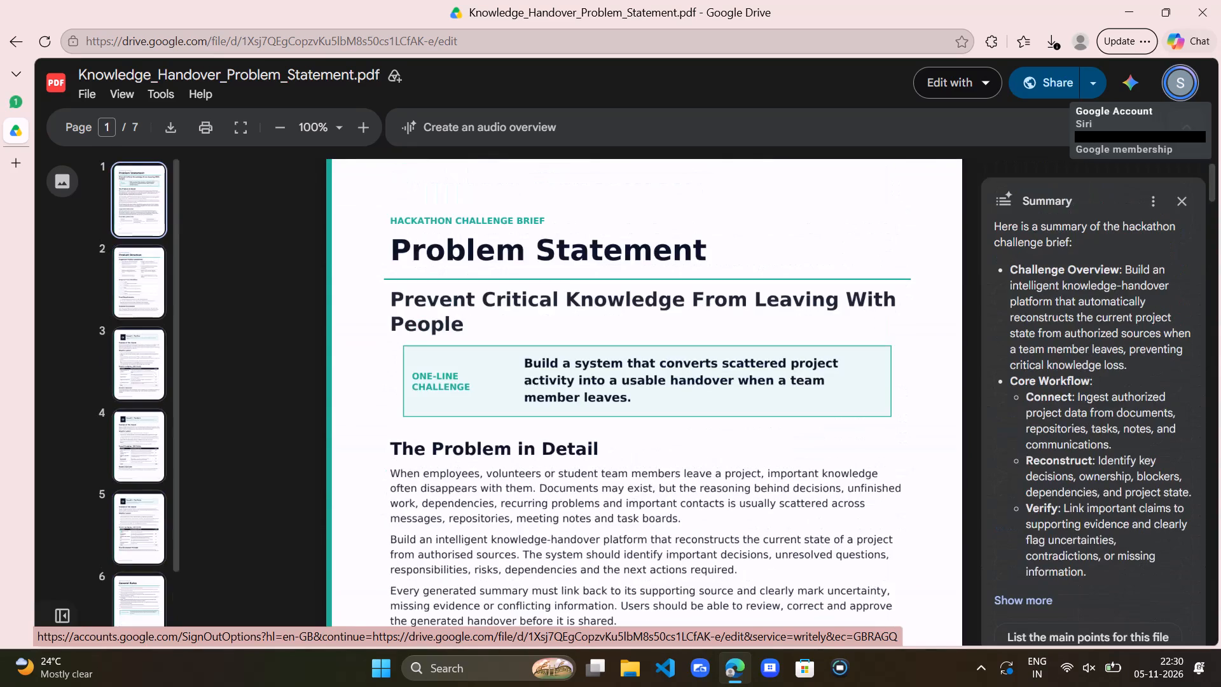
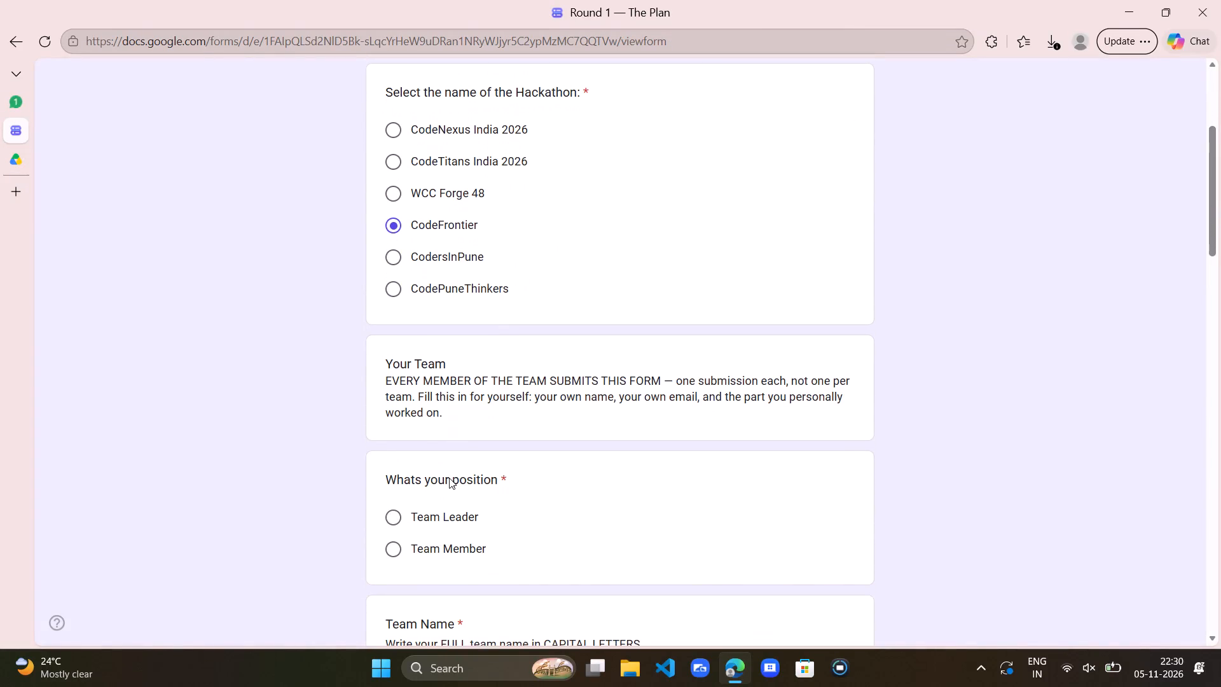
Look through the Round 1 form's team questions, from position and team name to email, role and team members.
{"action": "scroll", "coordinate": [449, 478], "scroll_direction": "down", "scroll_amount": 1}
{"action": "scroll", "coordinate": [436, 535], "scroll_direction": "down", "scroll_amount": 1}
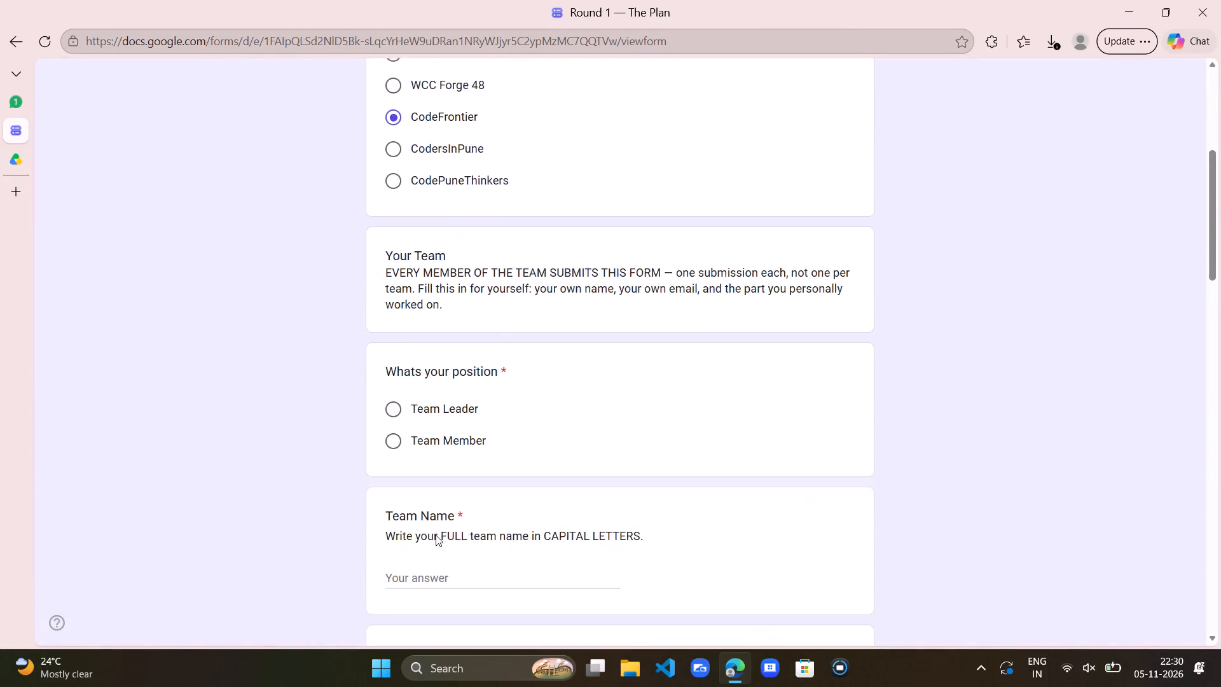
{"action": "scroll", "coordinate": [436, 535], "scroll_direction": "down", "scroll_amount": 1}
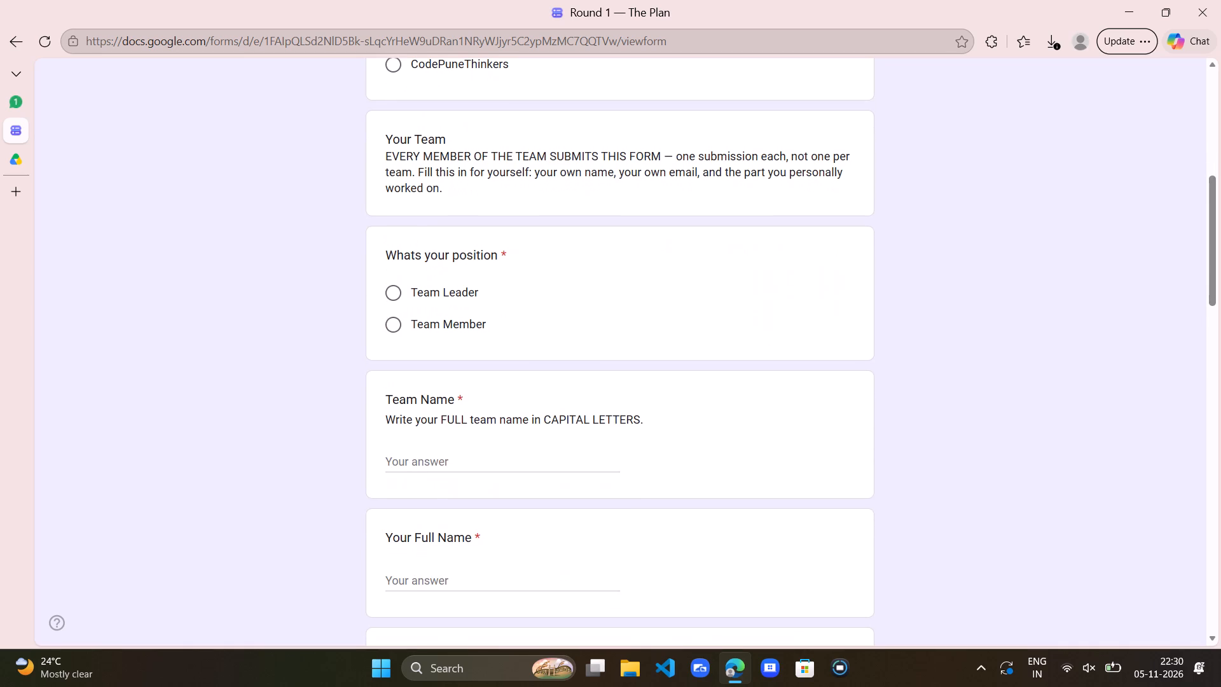
{"action": "scroll", "coordinate": [436, 535], "scroll_direction": "down", "scroll_amount": 2}
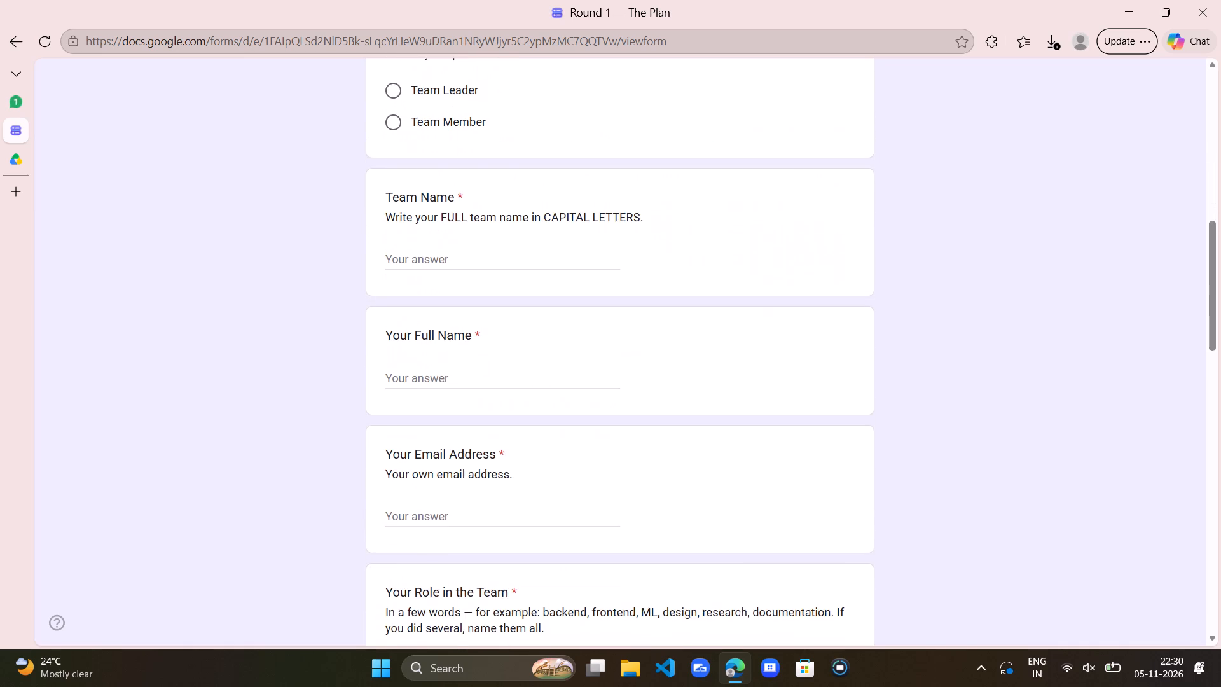
{"action": "scroll", "coordinate": [436, 535], "scroll_direction": "down", "scroll_amount": 3}
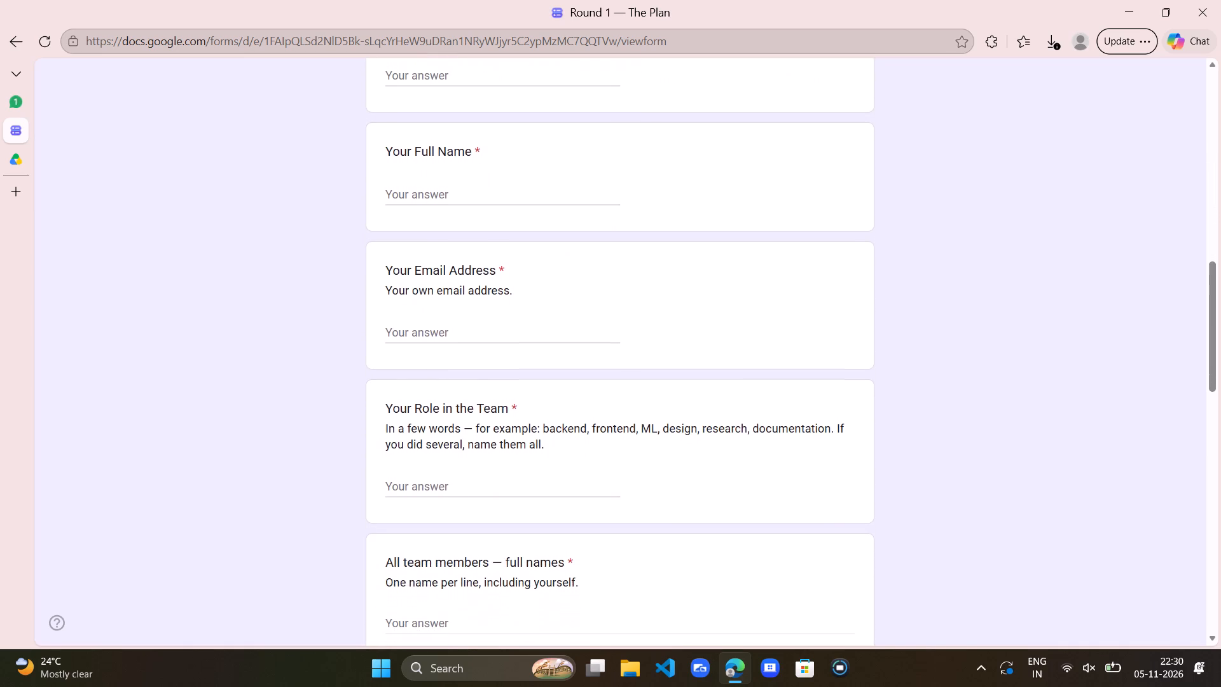
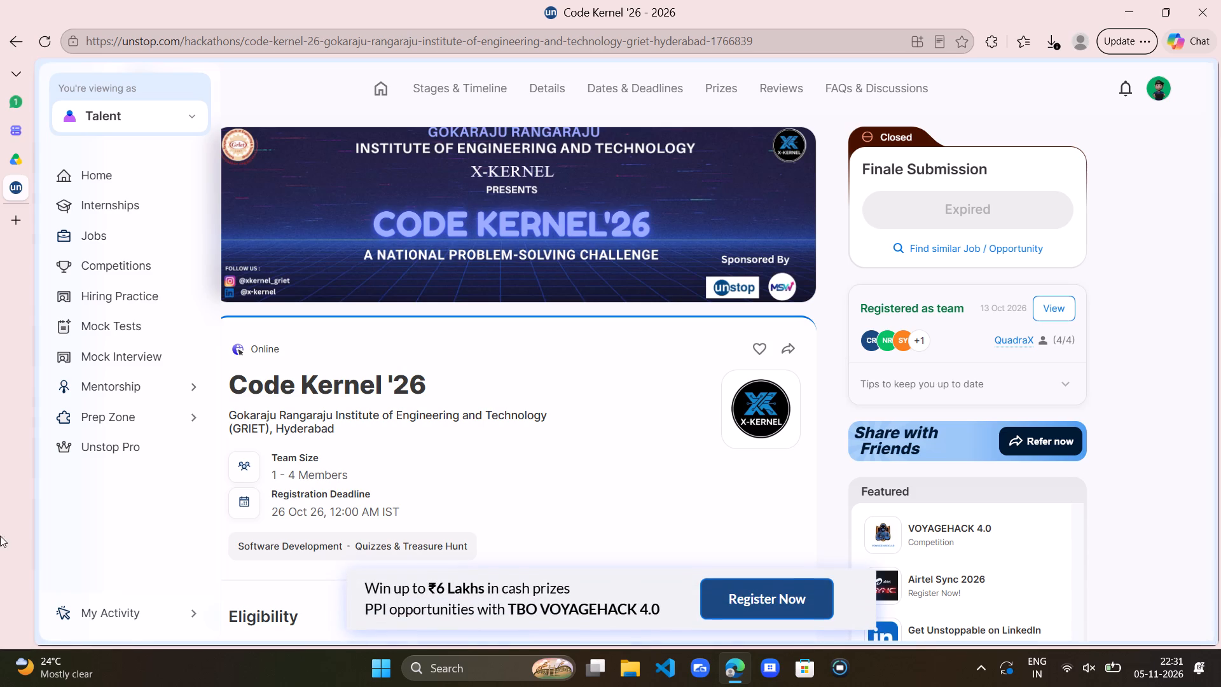
Open the CodeFrontier Hackathon - Hack With Pune page from the full list of upcoming rounds in My Activity.
{"action": "left_click", "coordinate": [82, 610]}
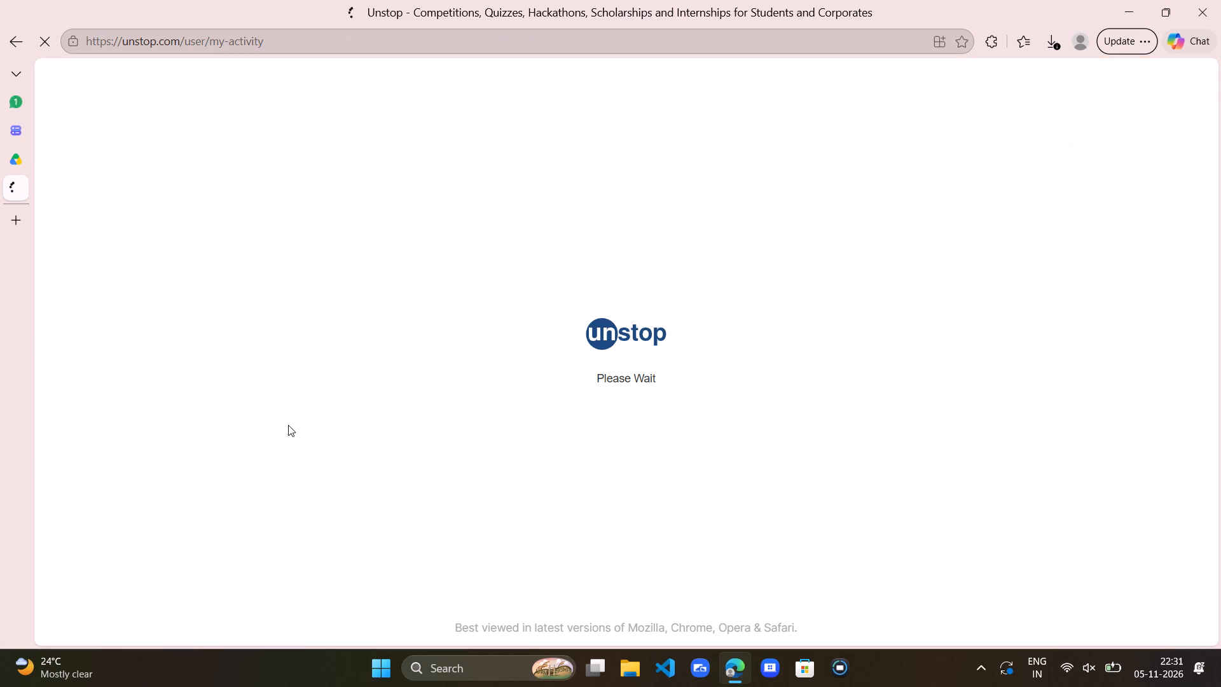
{"action": "scroll", "coordinate": [468, 468], "scroll_direction": "down", "scroll_amount": 1}
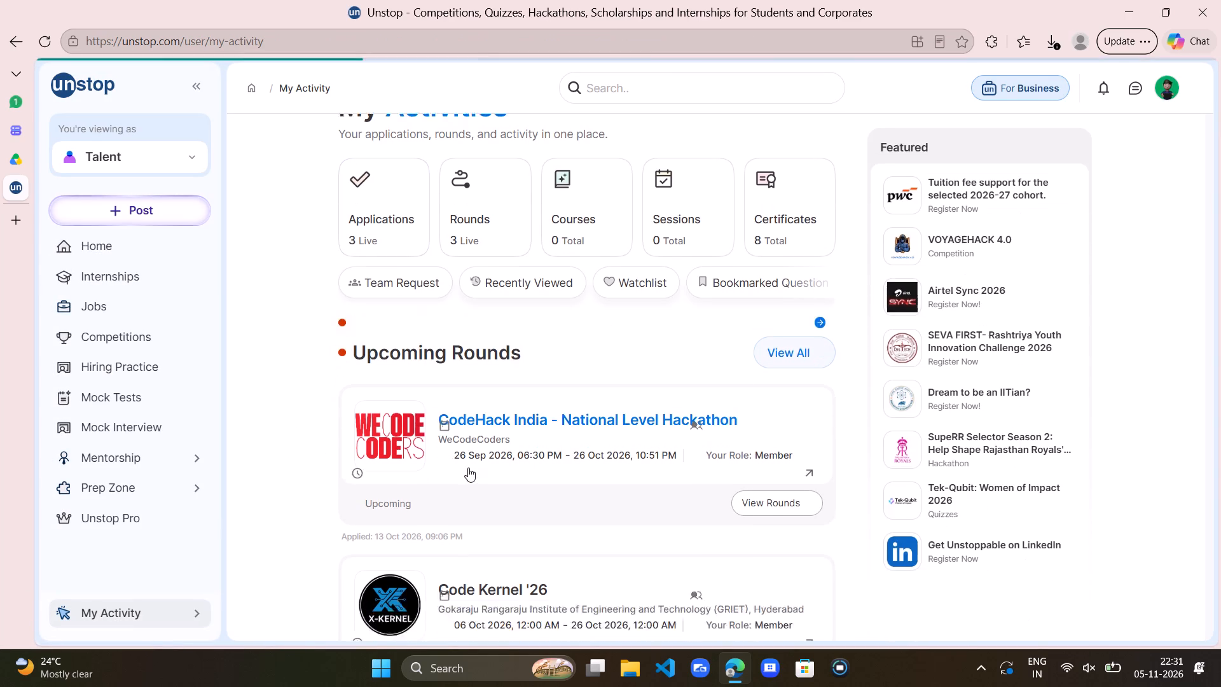
{"action": "scroll", "coordinate": [468, 468], "scroll_direction": "down", "scroll_amount": 3}
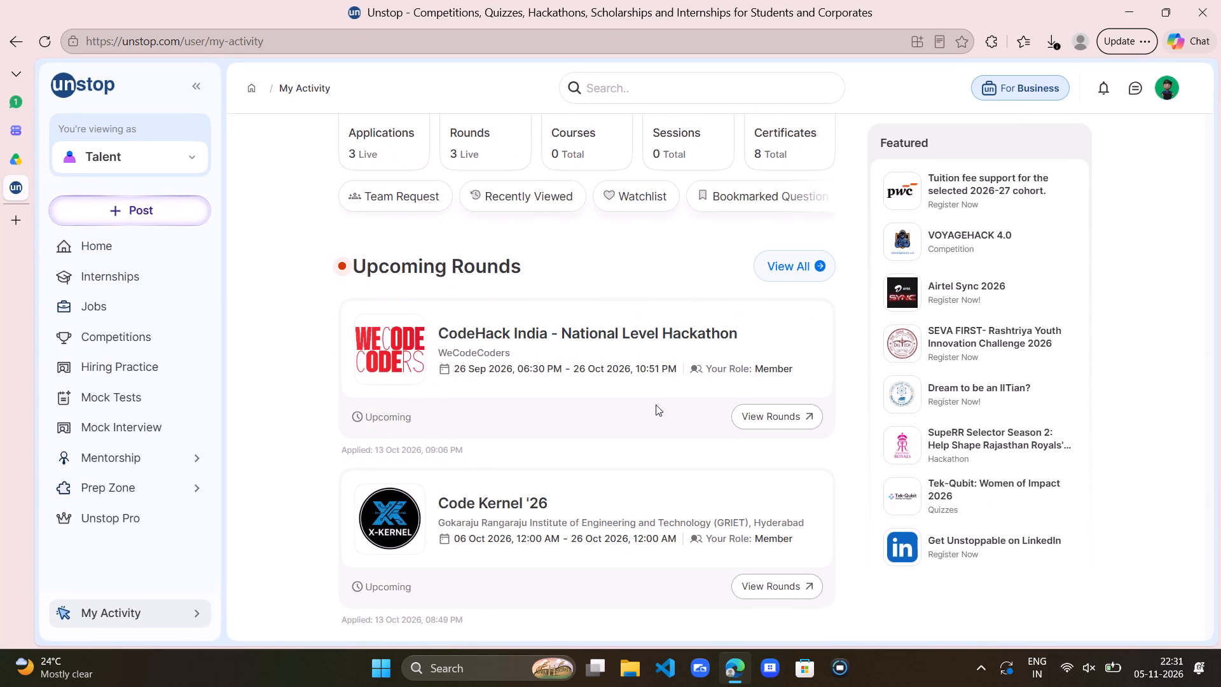
{"action": "left_click", "coordinate": [808, 267]}
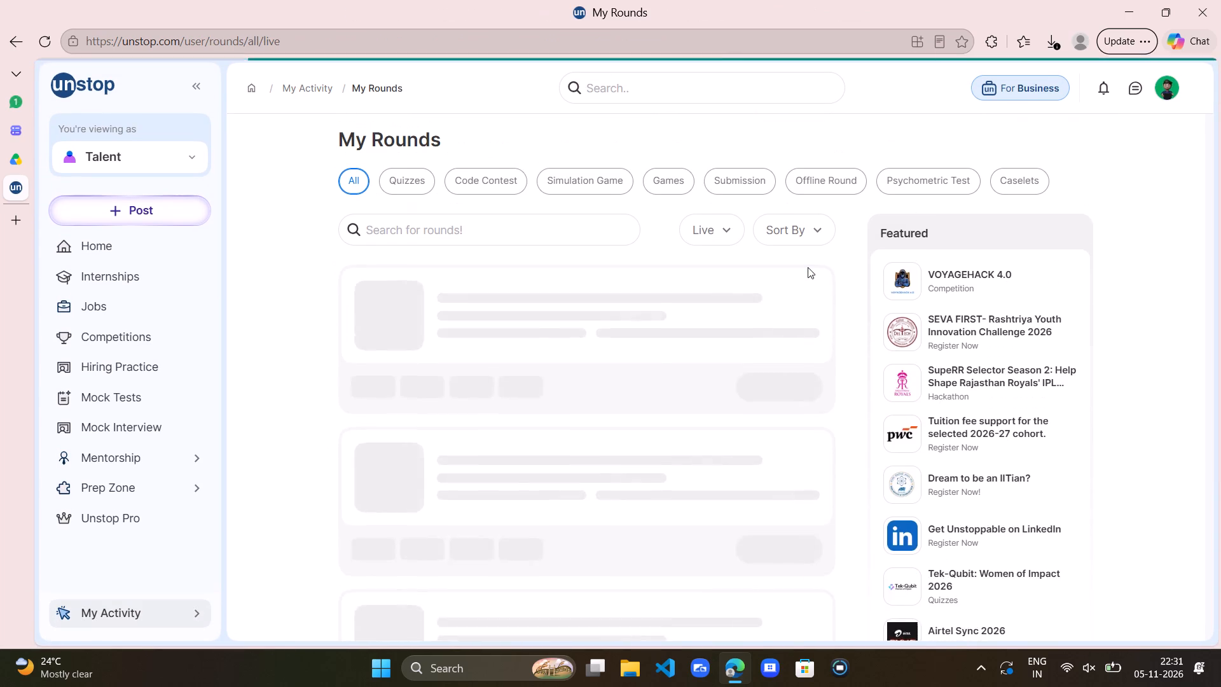
{"action": "scroll", "coordinate": [726, 433], "scroll_direction": "down", "scroll_amount": 2}
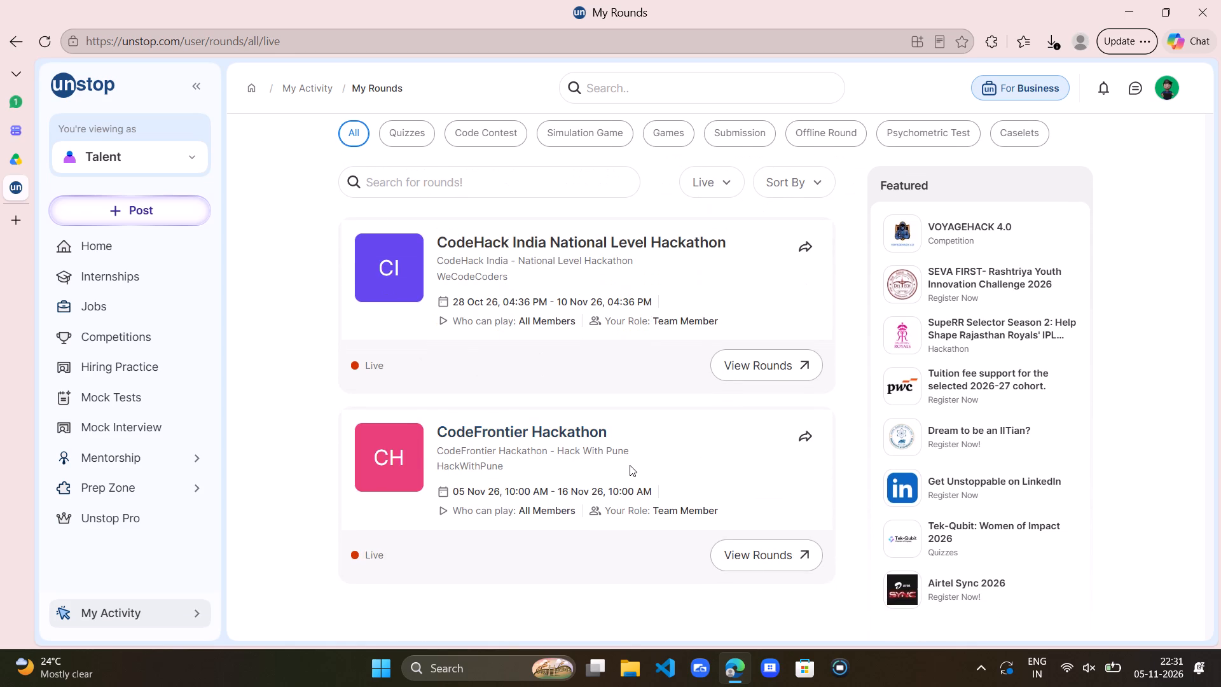
{"action": "left_click", "coordinate": [630, 465]}
{"action": "left_click", "coordinate": [581, 434]}
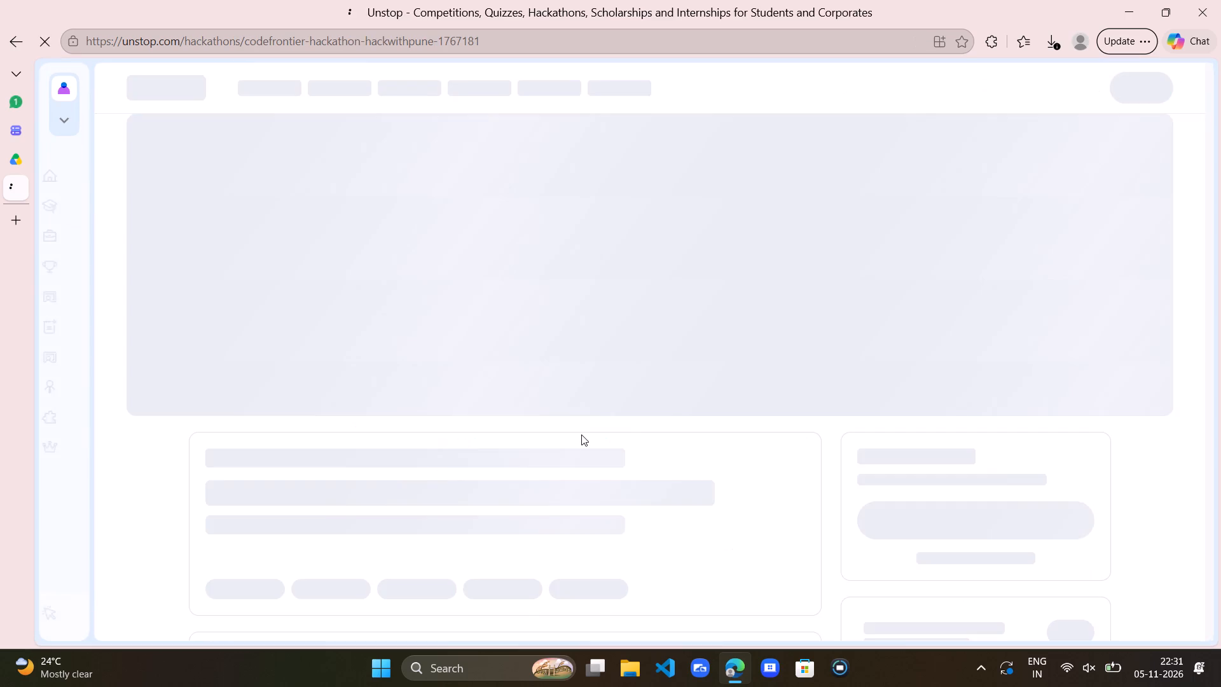
Check the CodeFrontier Hackathon's eligibility, stages and timelines, plus the team's registration, and return to the hackathon page.
{"action": "scroll", "coordinate": [581, 434], "scroll_direction": "down", "scroll_amount": 1}
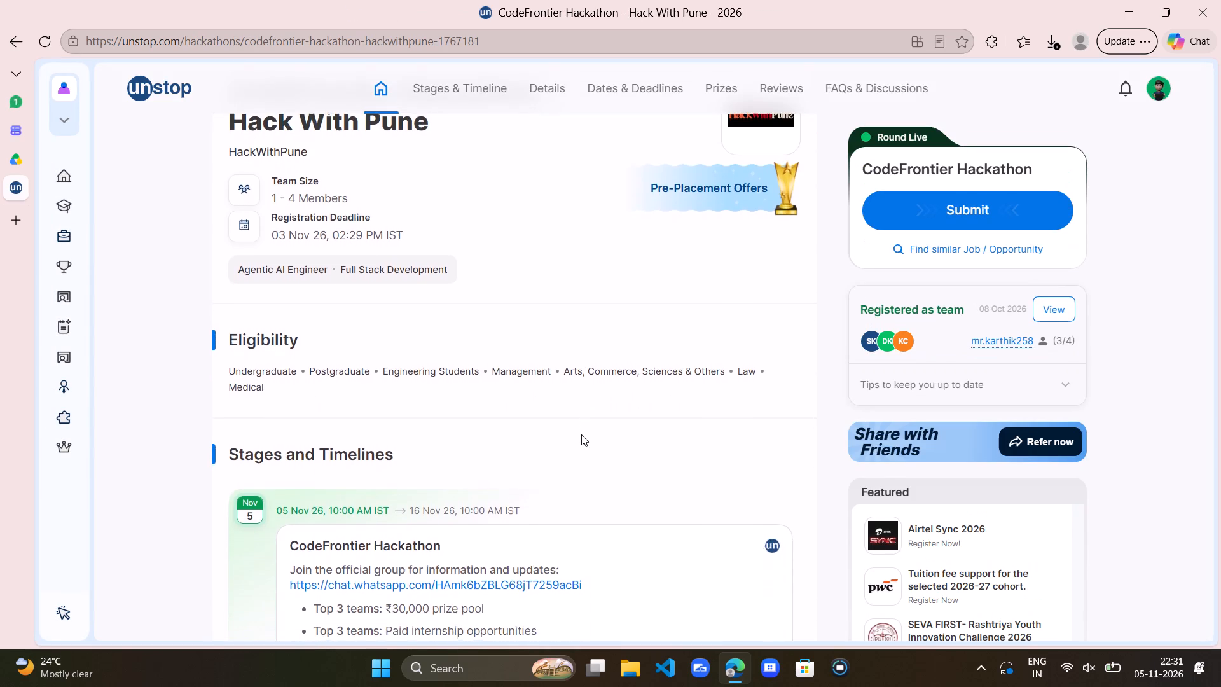
{"action": "scroll", "coordinate": [581, 434], "scroll_direction": "down", "scroll_amount": 1}
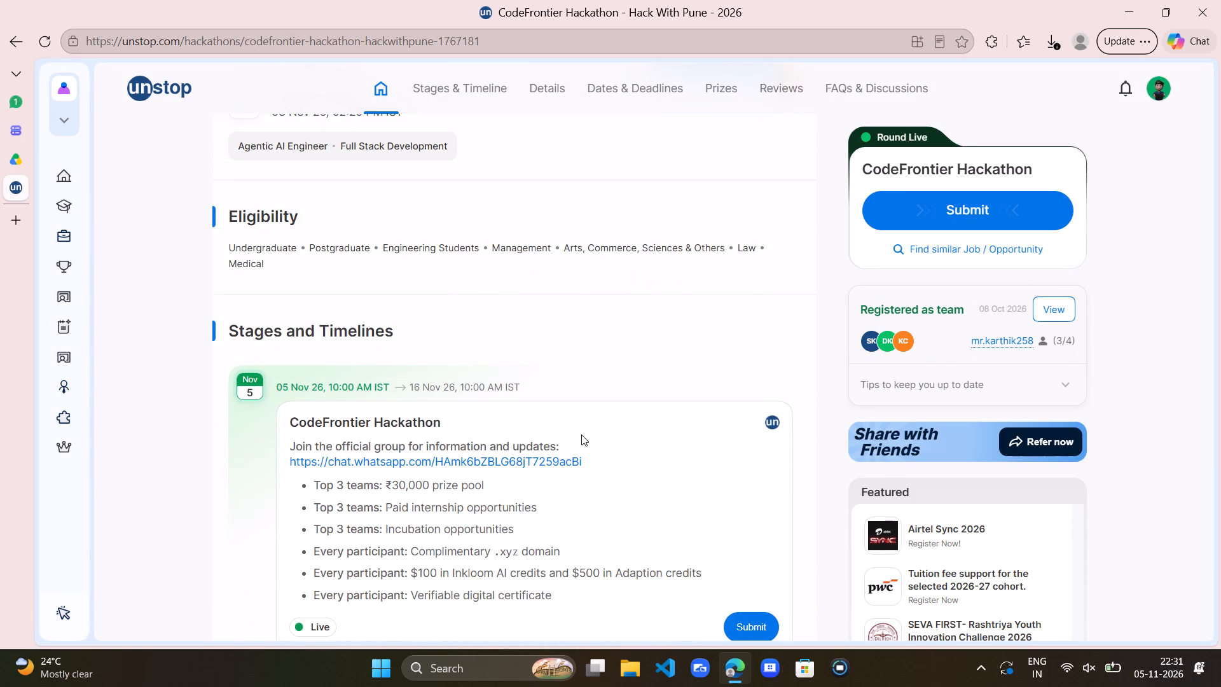
{"action": "scroll", "coordinate": [581, 434], "scroll_direction": "up", "scroll_amount": 2}
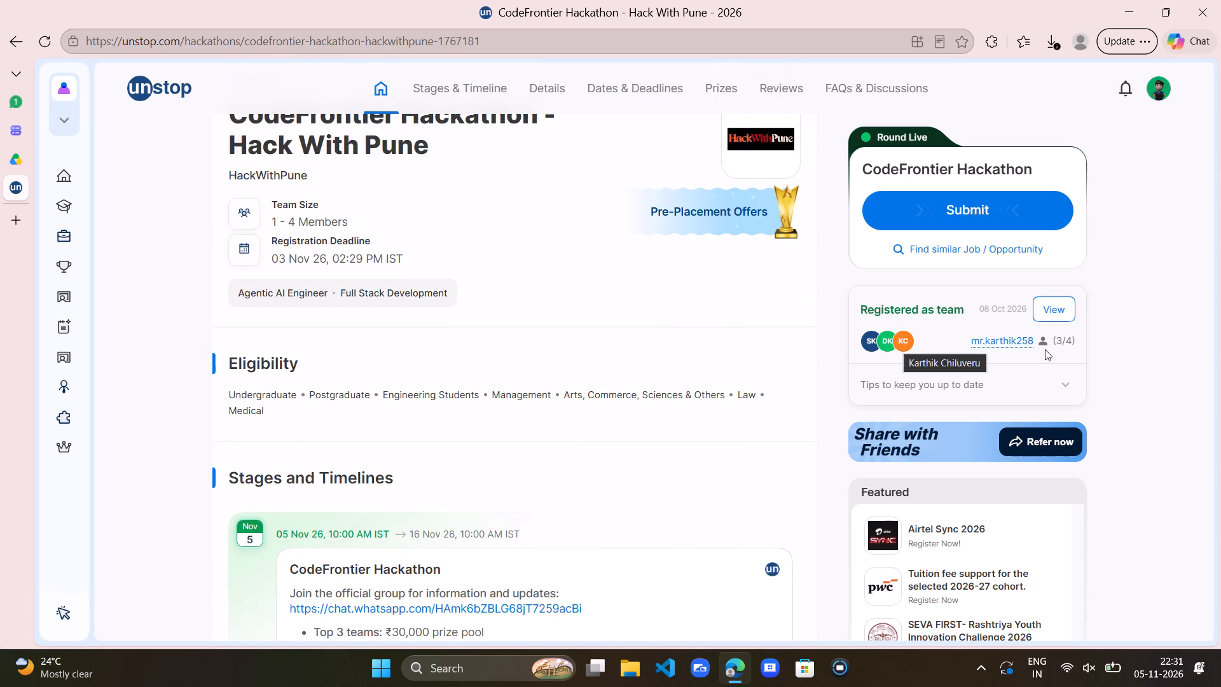
{"action": "left_click", "coordinate": [1066, 399]}
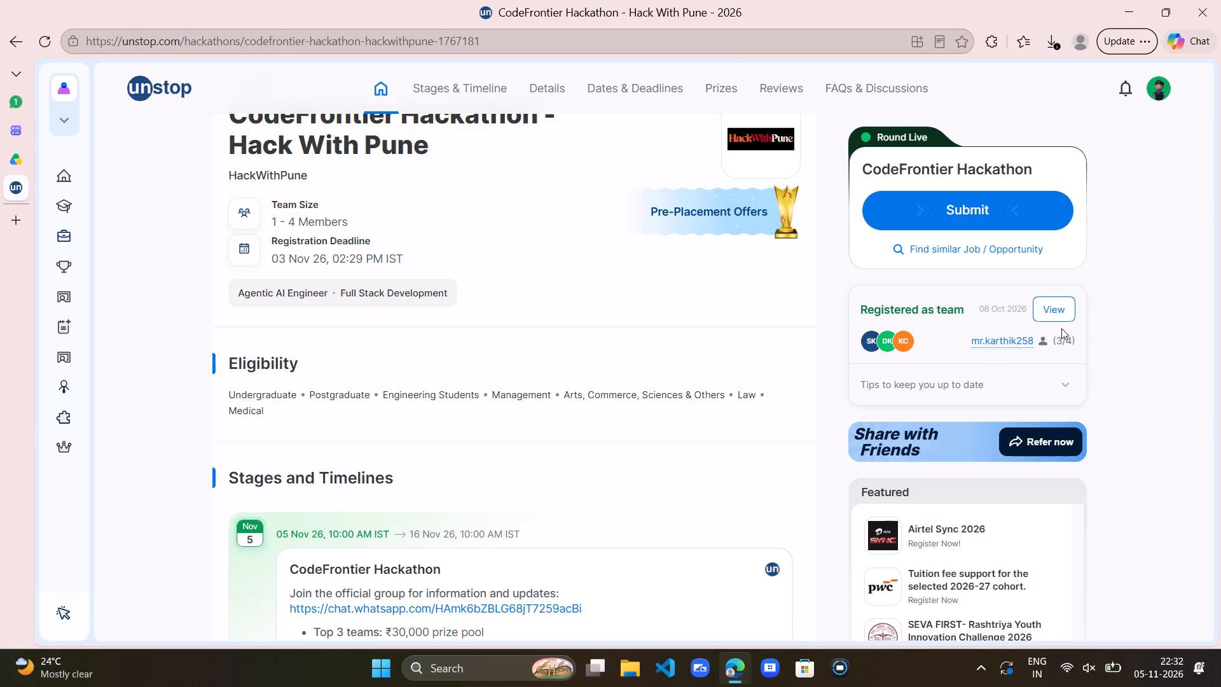
{"action": "left_click", "coordinate": [1045, 344]}
{"action": "left_click", "coordinate": [1048, 319]}
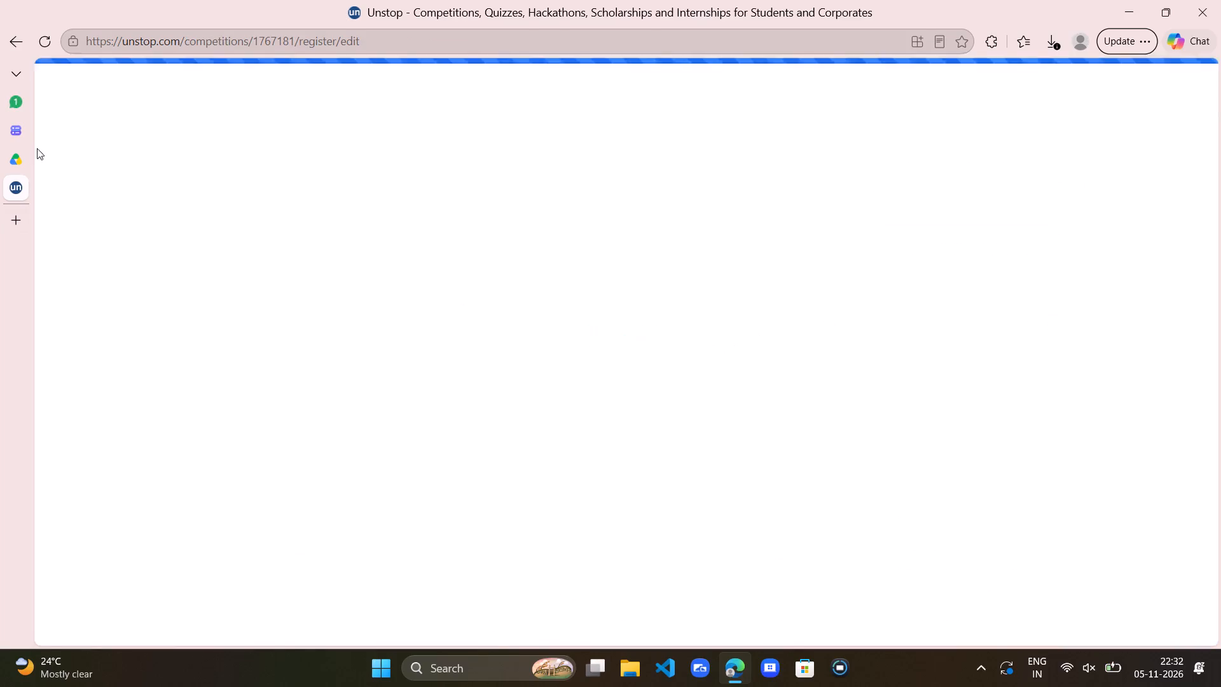
{"action": "scroll", "coordinate": [168, 211], "scroll_direction": "right", "scroll_amount": 10}
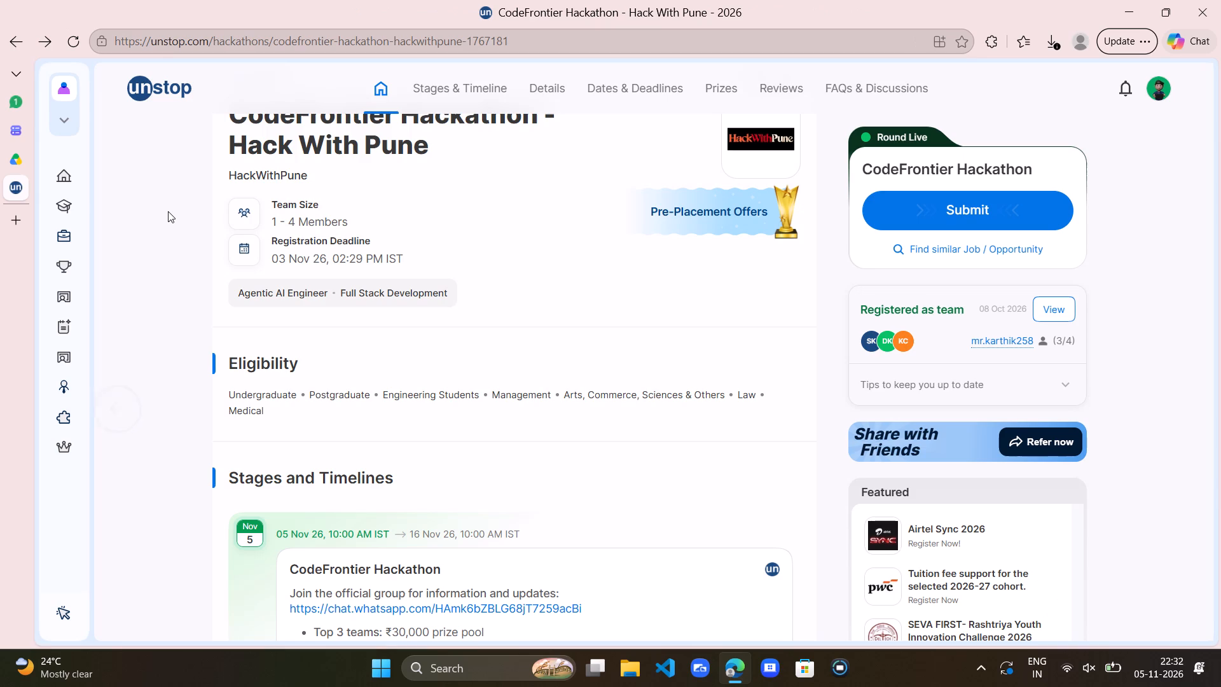
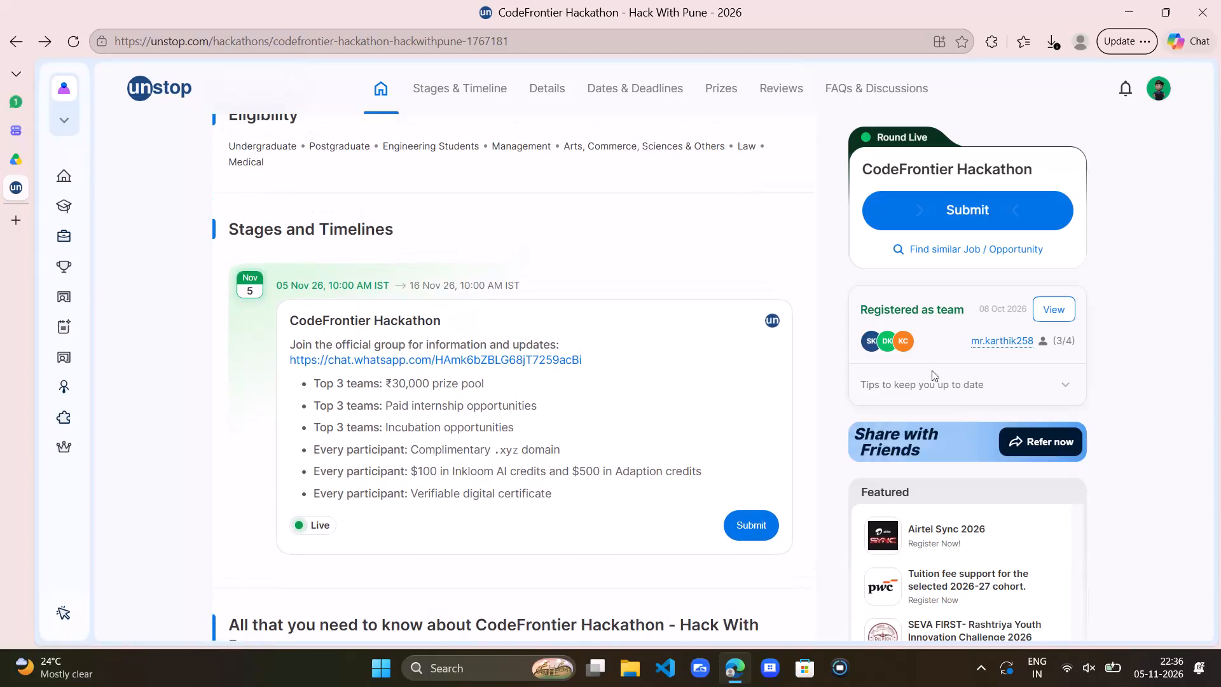
Review the registered team's member list, including the chat with the last-listed teammate, and return to the hackathon page.
{"action": "left_click", "coordinate": [1047, 317]}
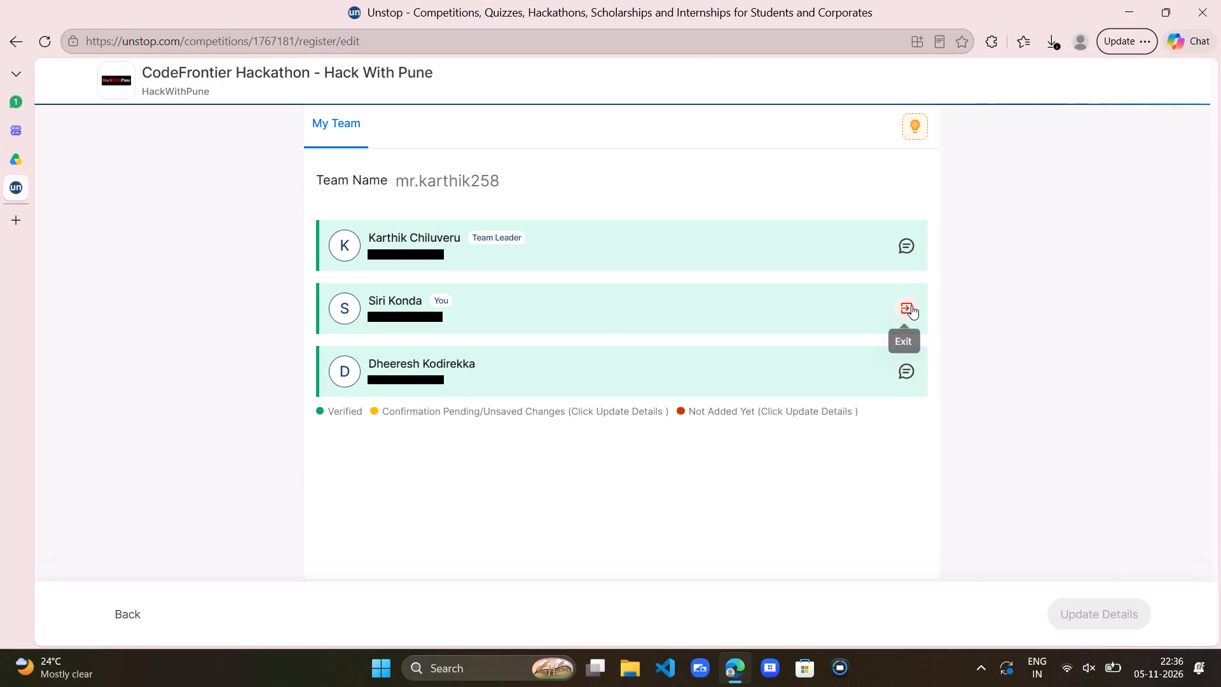
{"action": "left_click", "coordinate": [907, 366]}
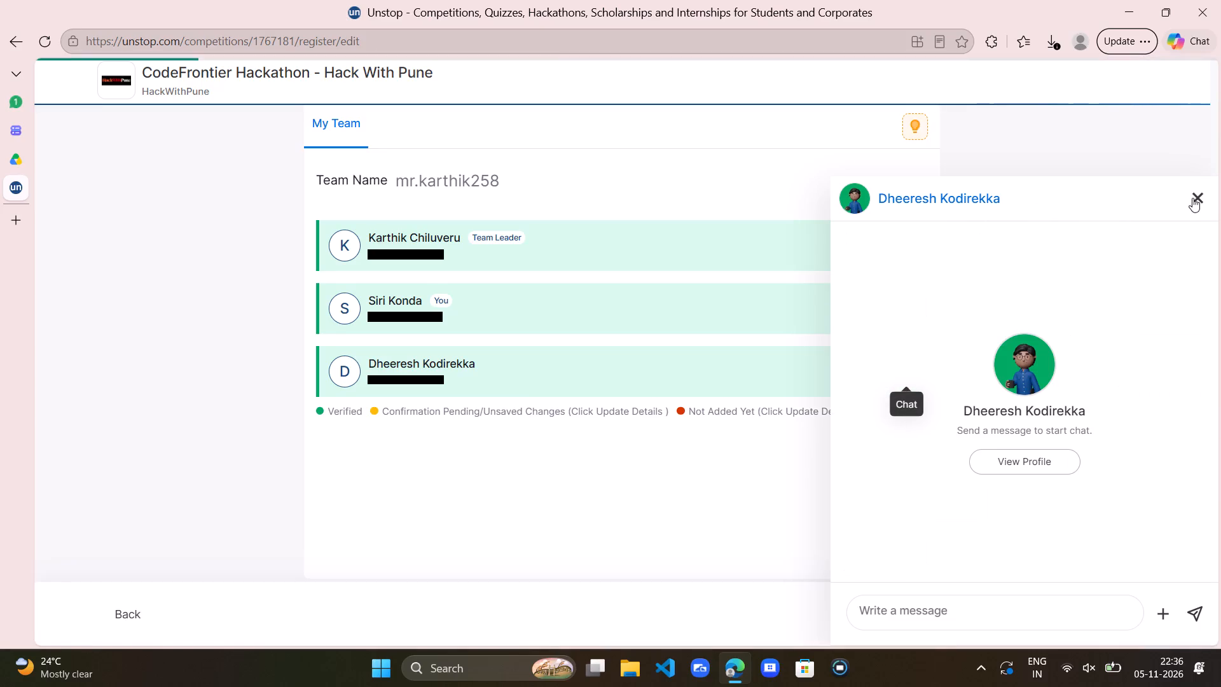
{"action": "left_click", "coordinate": [1194, 197]}
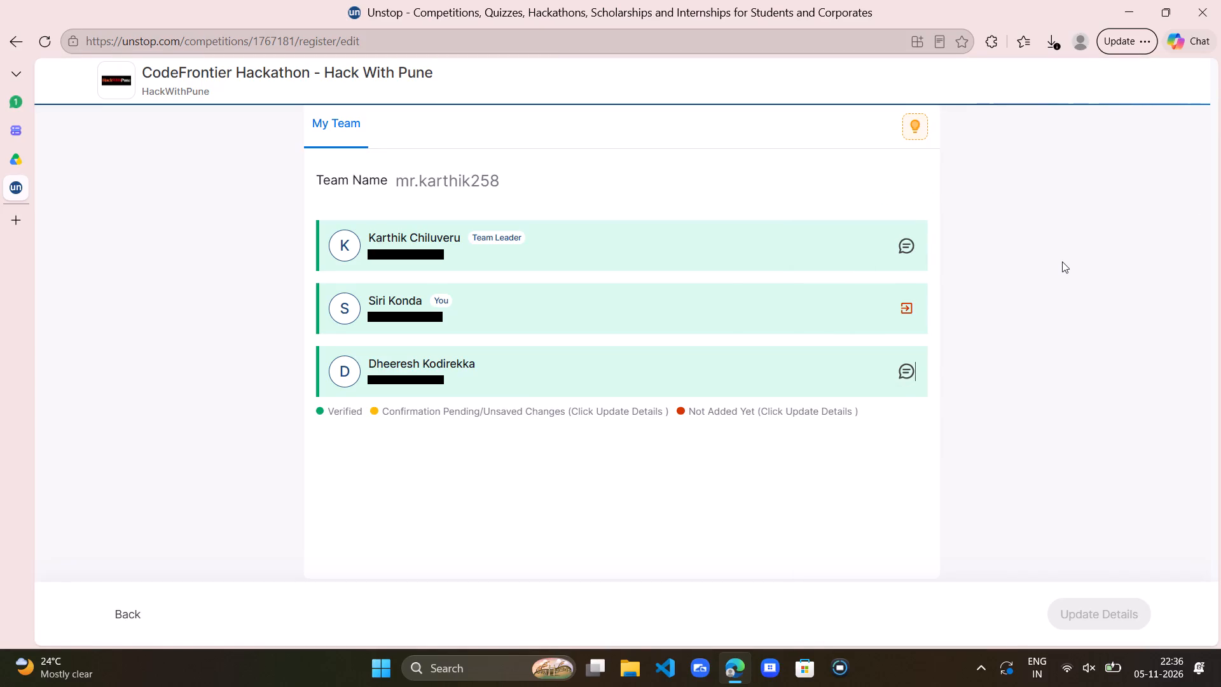
{"action": "left_click", "coordinate": [140, 624]}
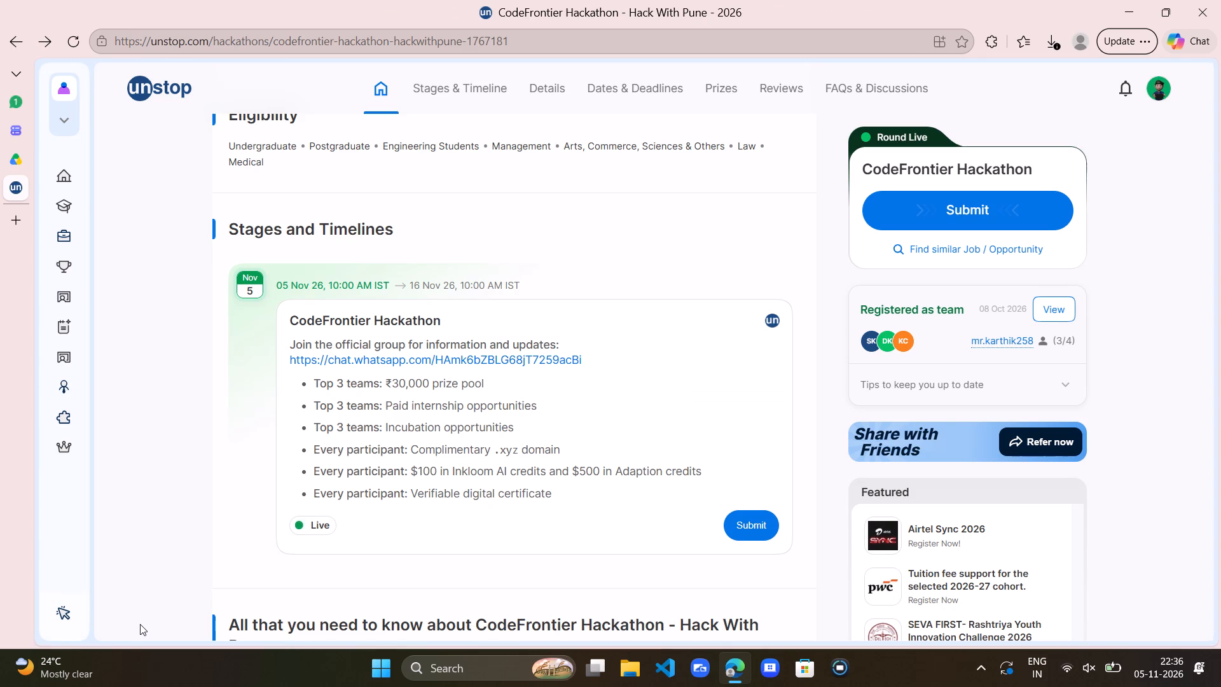
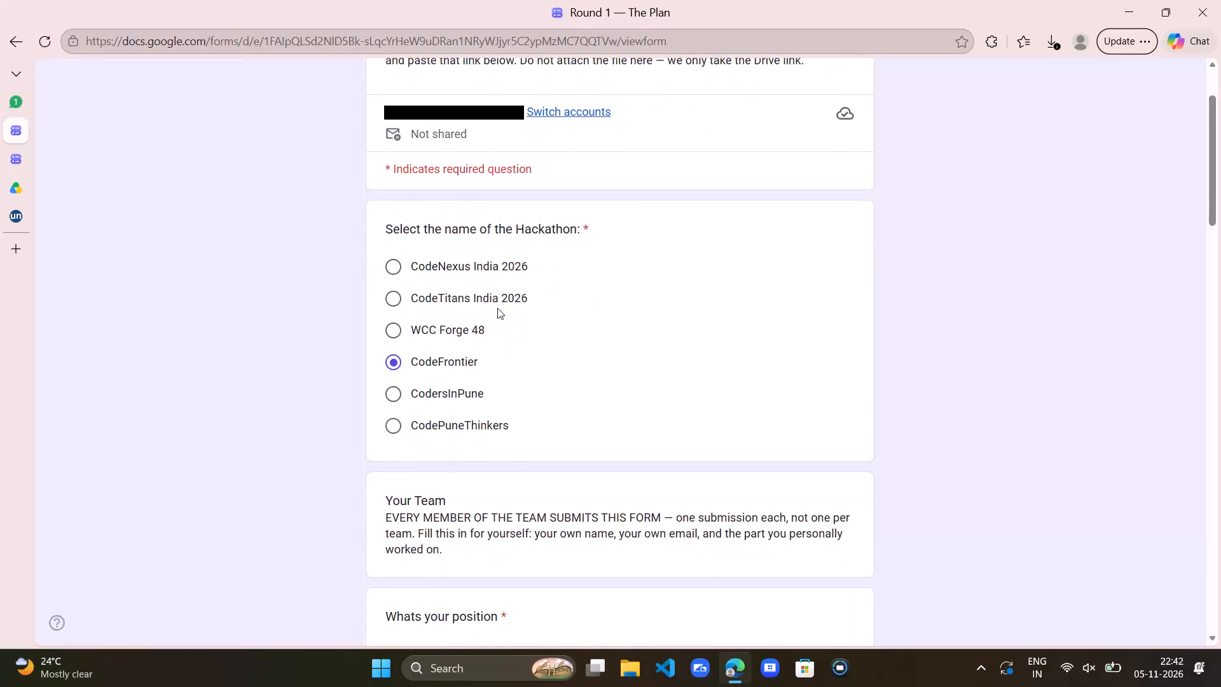
Answer the position question in the Round 1 — The Plan form with Team Member.
{"action": "scroll", "coordinate": [497, 308], "scroll_direction": "down", "scroll_amount": 2}
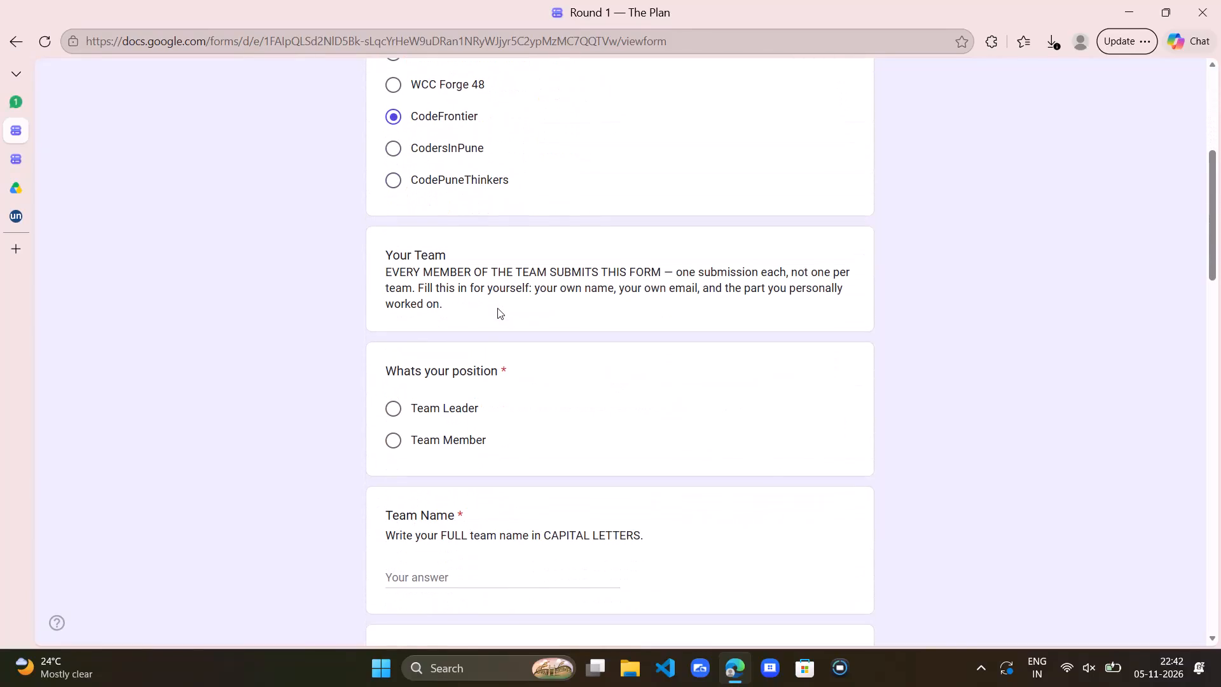
{"action": "left_click", "coordinate": [396, 437]}
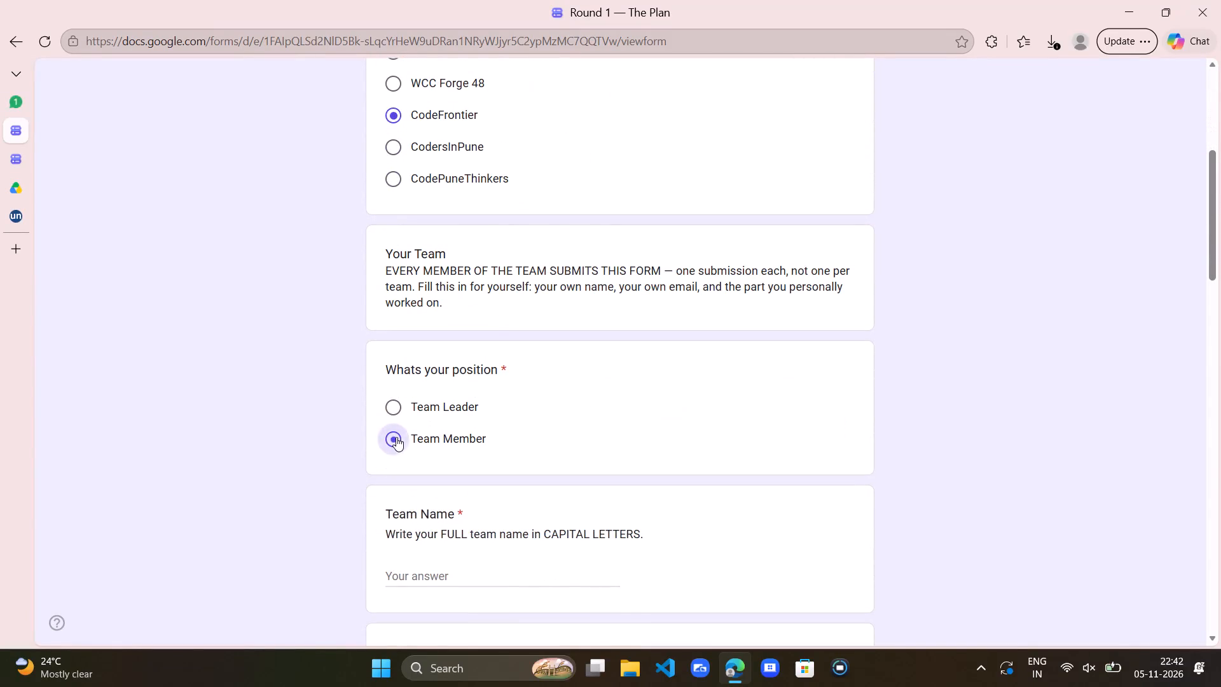
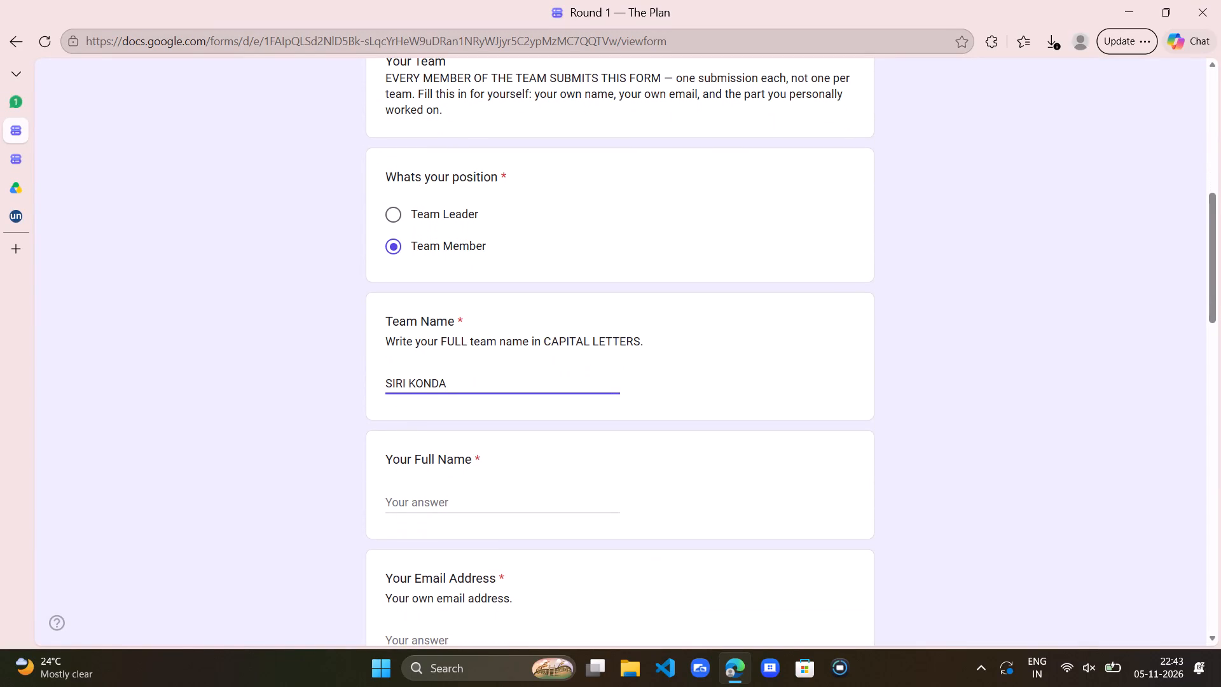
Select the entire answer entered in the Team Name field of the Round 1 — The Plan form.
{"action": "key", "text": "ctrl+a"}
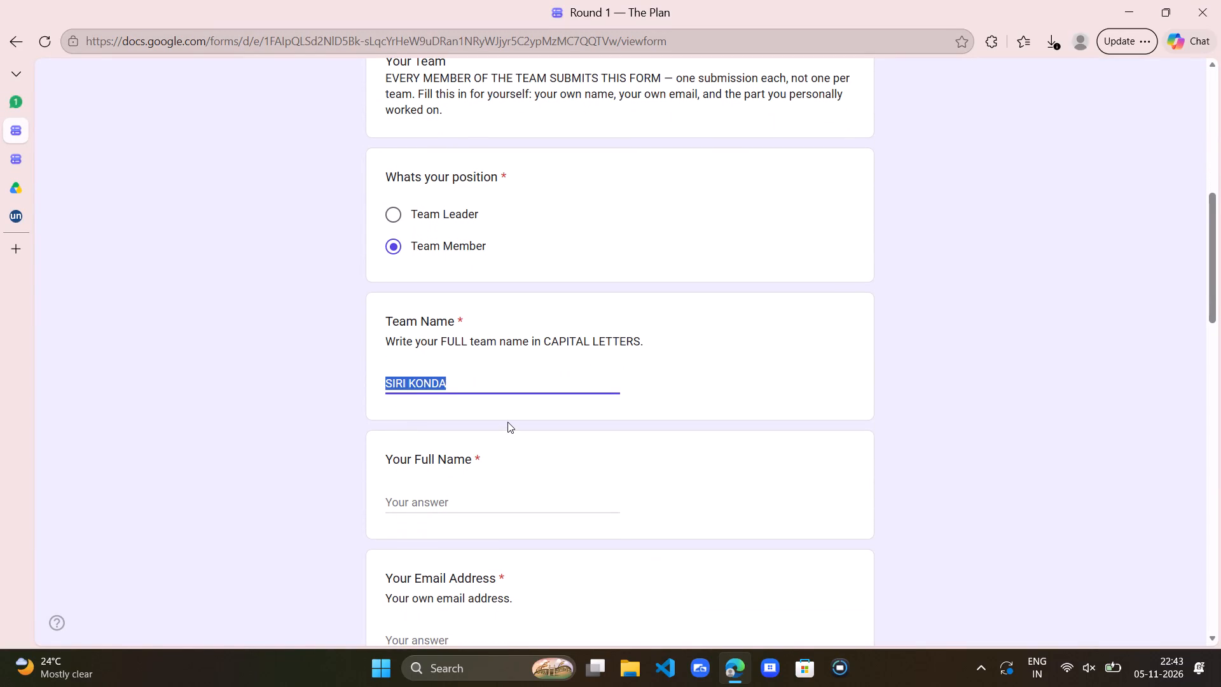
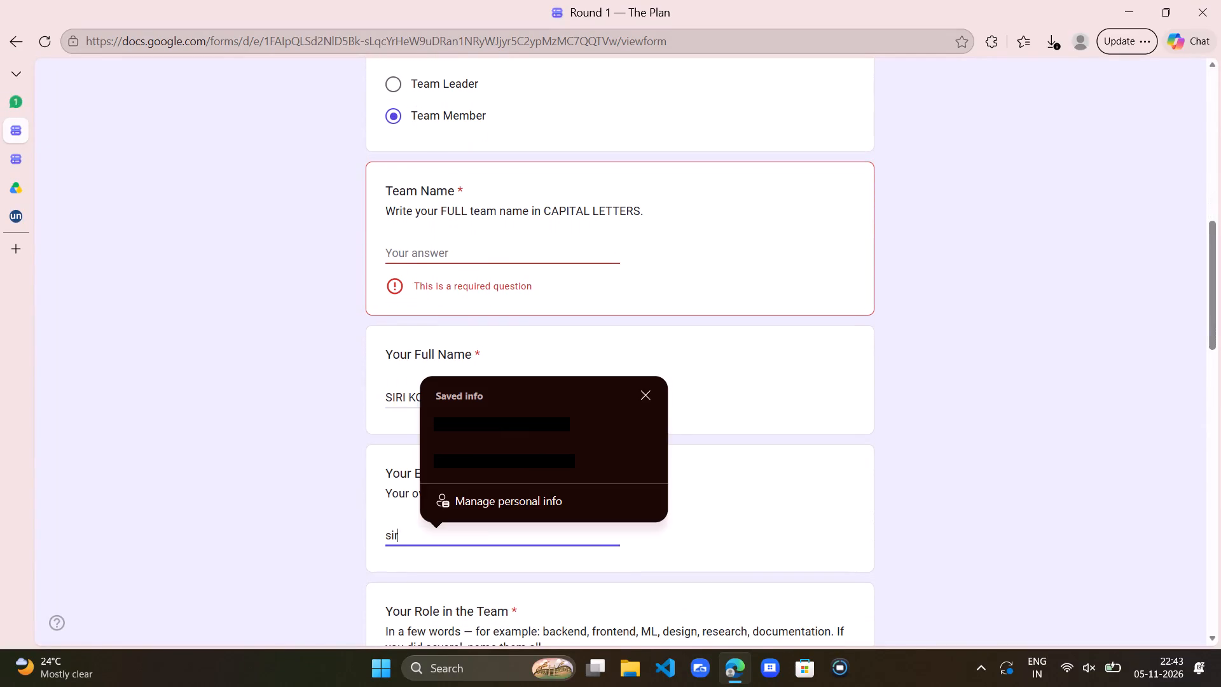
Fill in the Your Email Address field with the member's own saved email address.
{"action": "type", "text": "i"}
{"action": "left_click", "coordinate": [573, 423]}
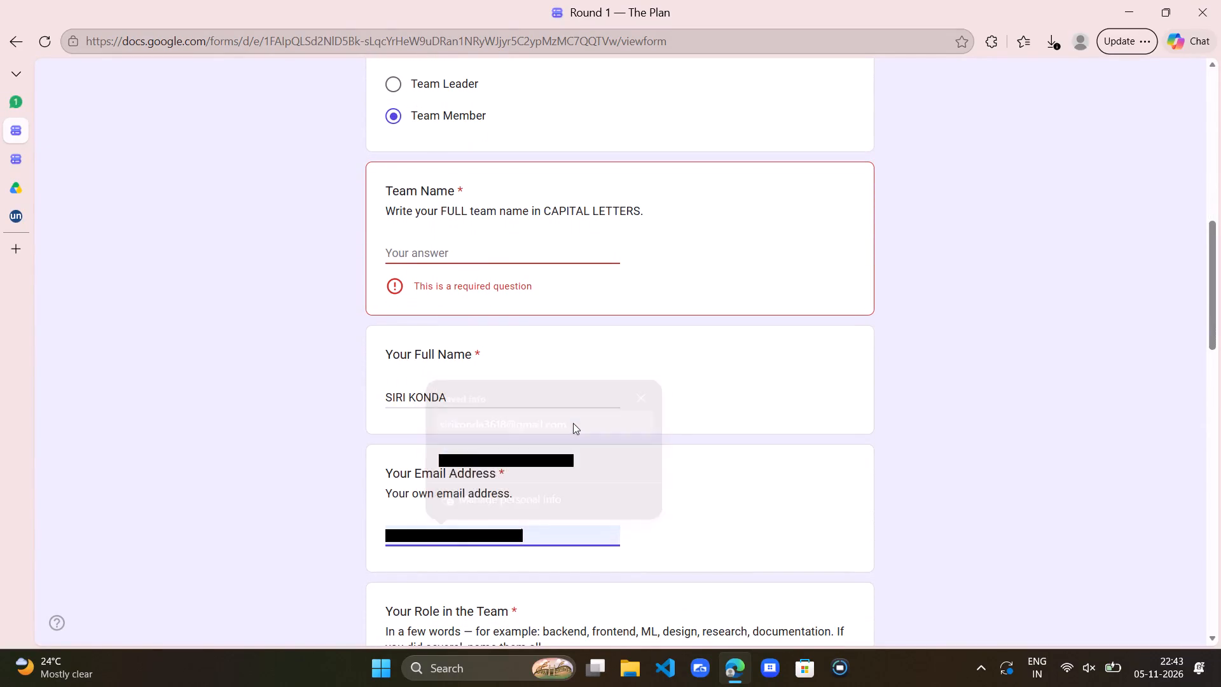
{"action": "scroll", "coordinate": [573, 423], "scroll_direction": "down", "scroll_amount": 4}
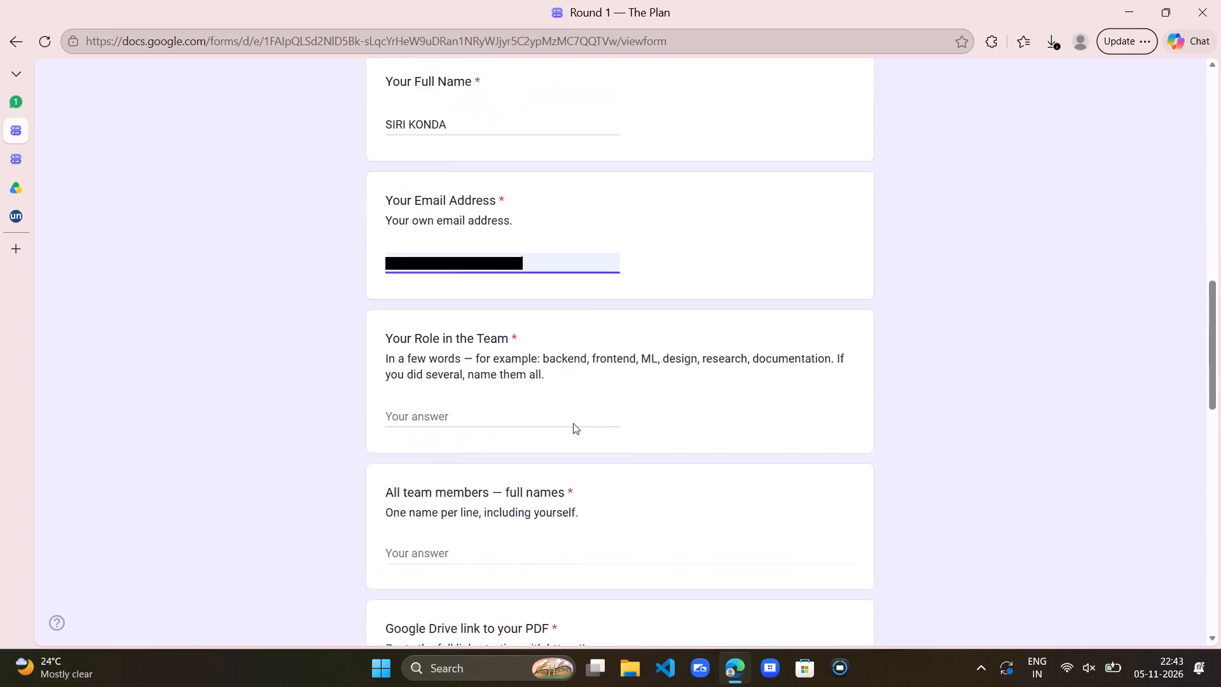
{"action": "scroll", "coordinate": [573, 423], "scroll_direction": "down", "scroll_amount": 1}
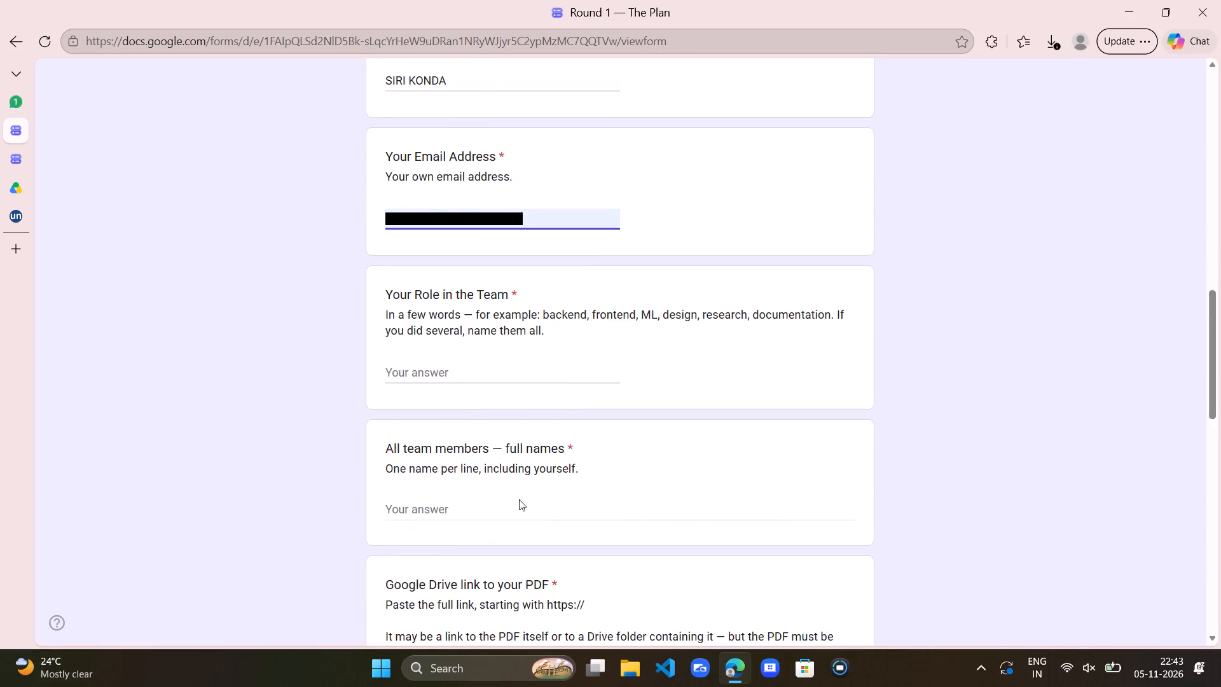
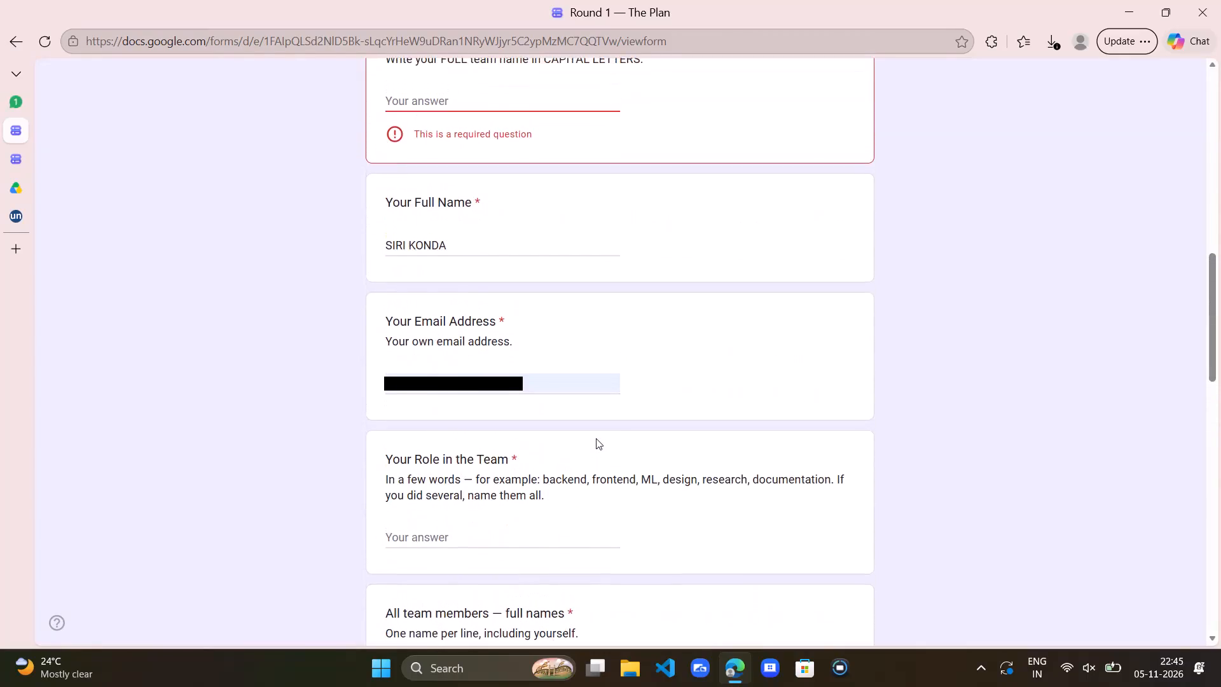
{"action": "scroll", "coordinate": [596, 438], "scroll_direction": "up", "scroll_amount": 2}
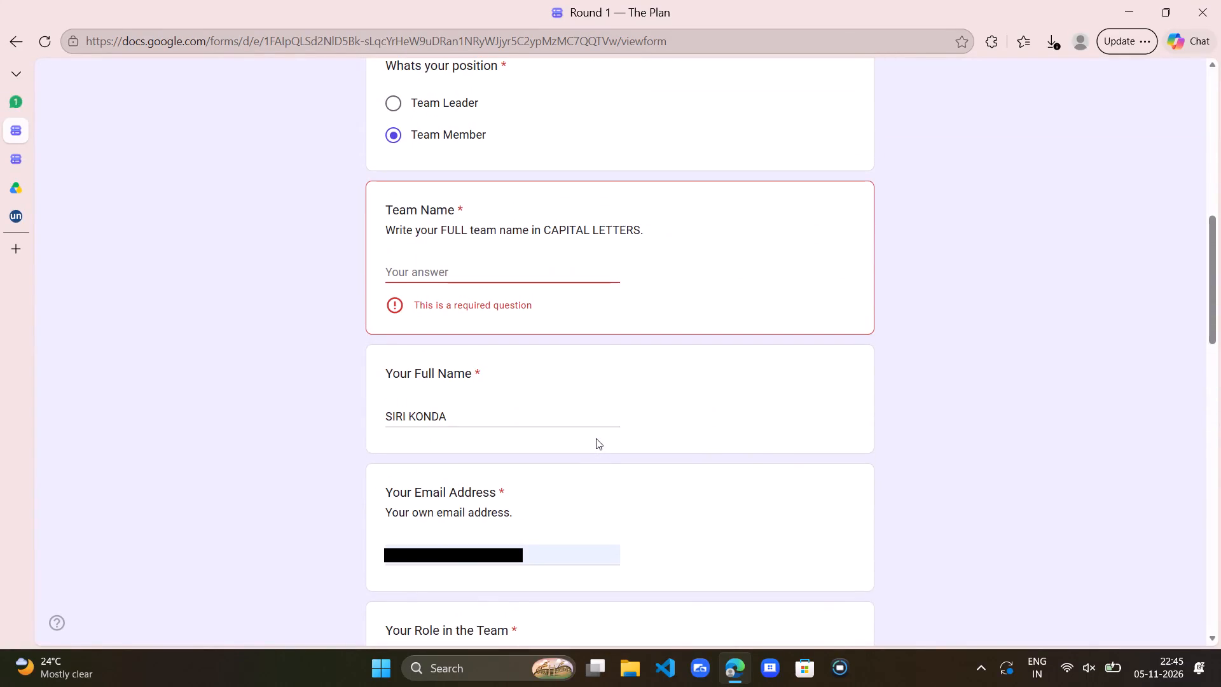
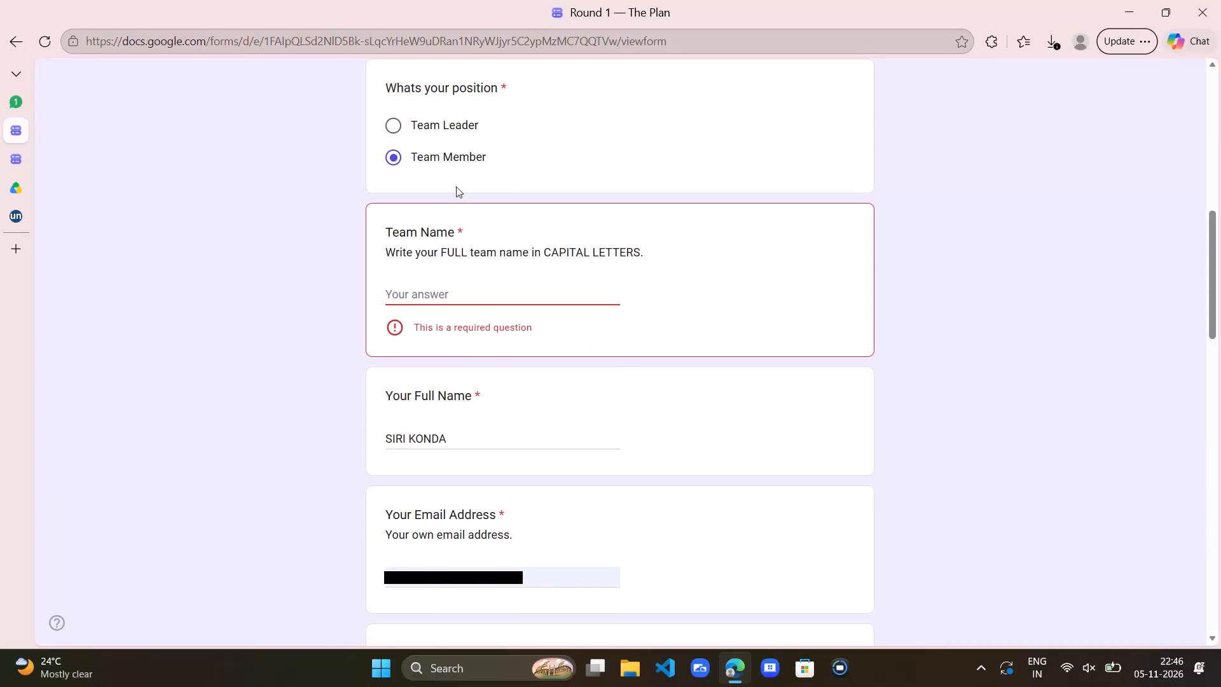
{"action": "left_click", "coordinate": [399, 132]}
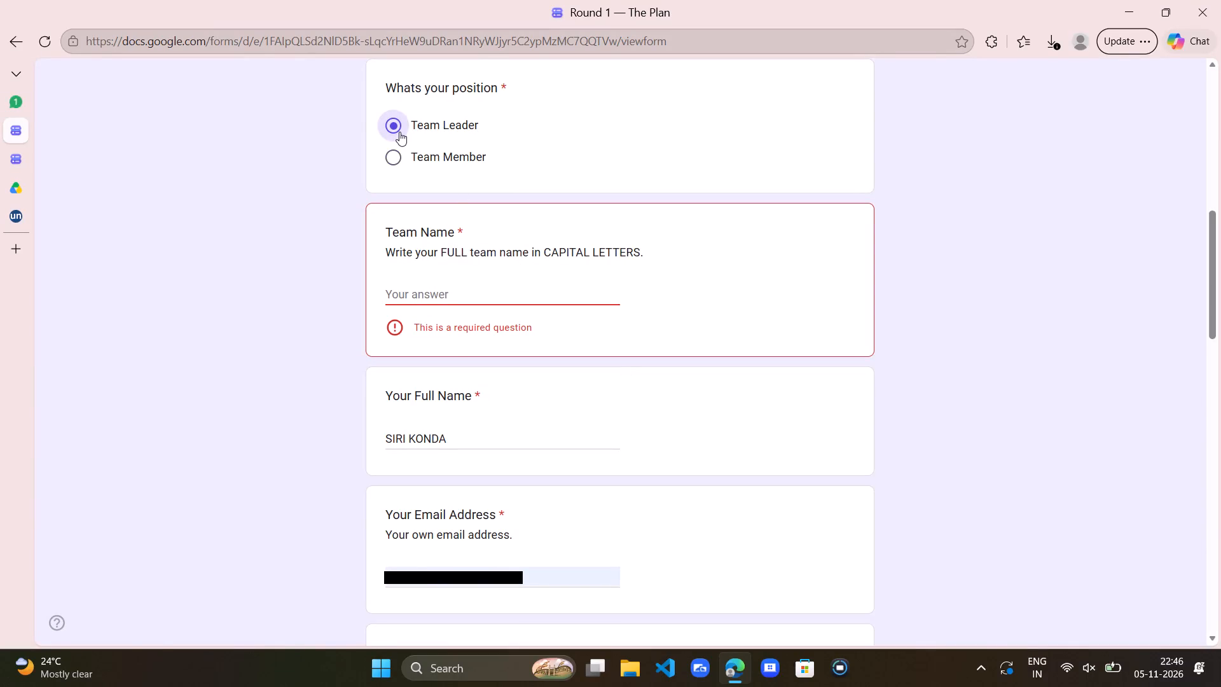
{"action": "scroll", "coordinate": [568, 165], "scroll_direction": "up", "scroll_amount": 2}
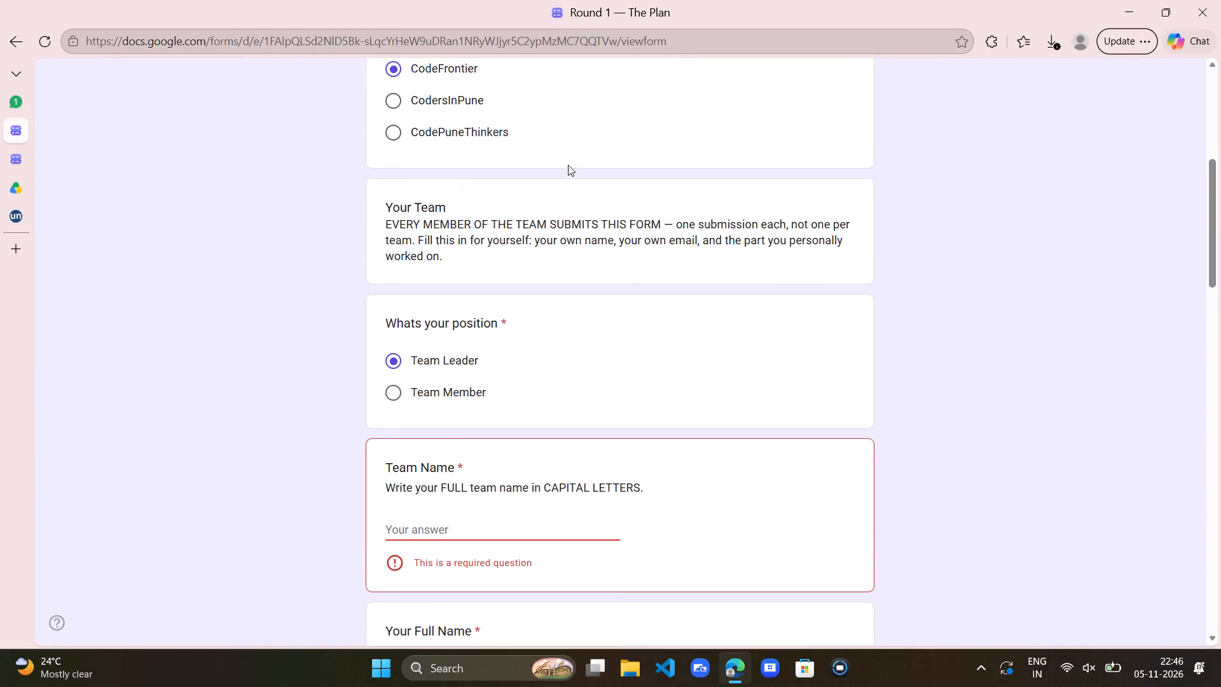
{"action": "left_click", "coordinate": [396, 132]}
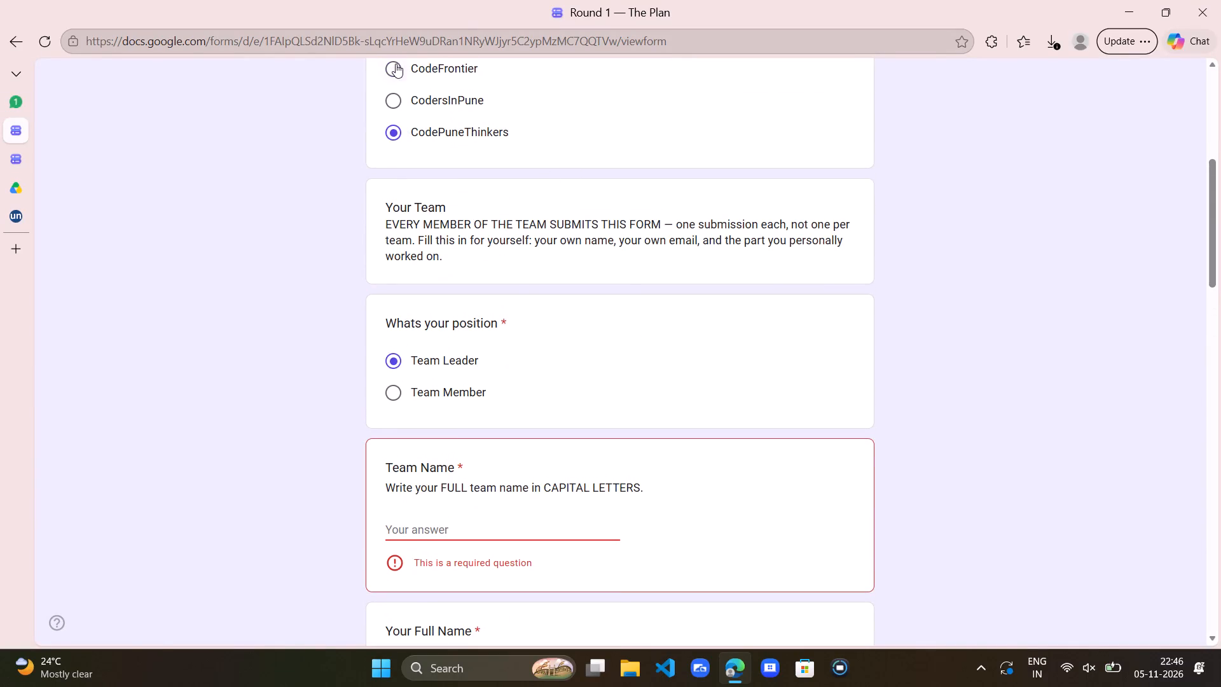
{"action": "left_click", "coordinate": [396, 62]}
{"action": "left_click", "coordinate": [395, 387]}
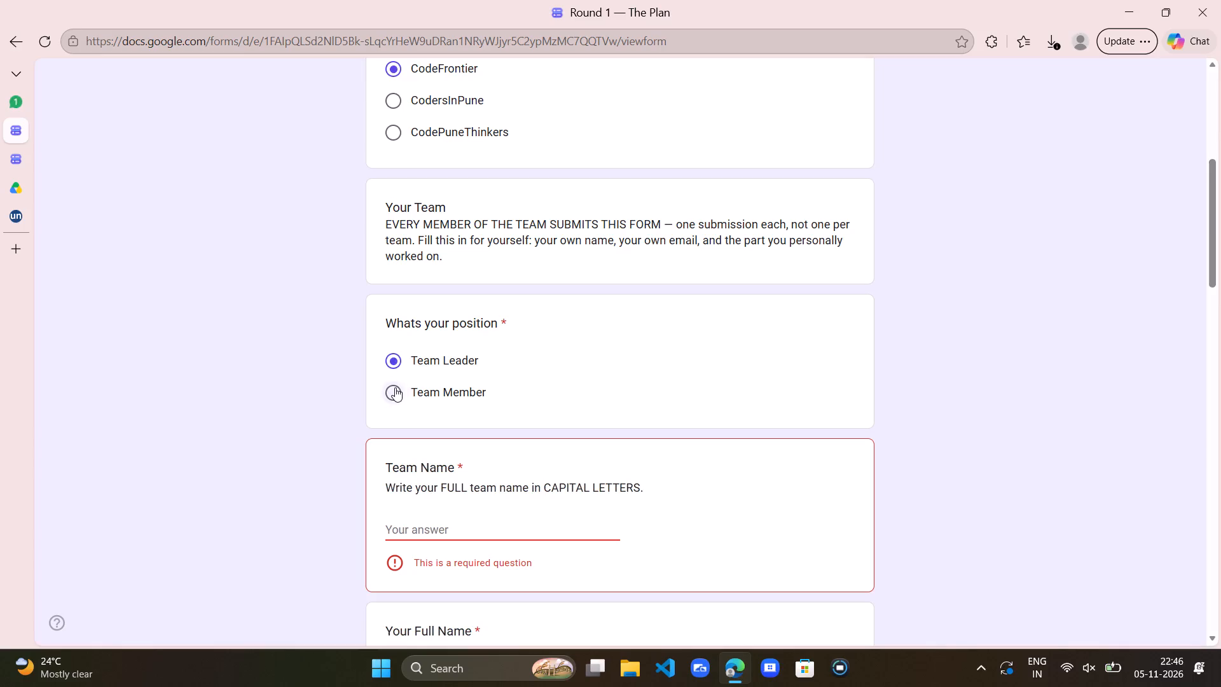
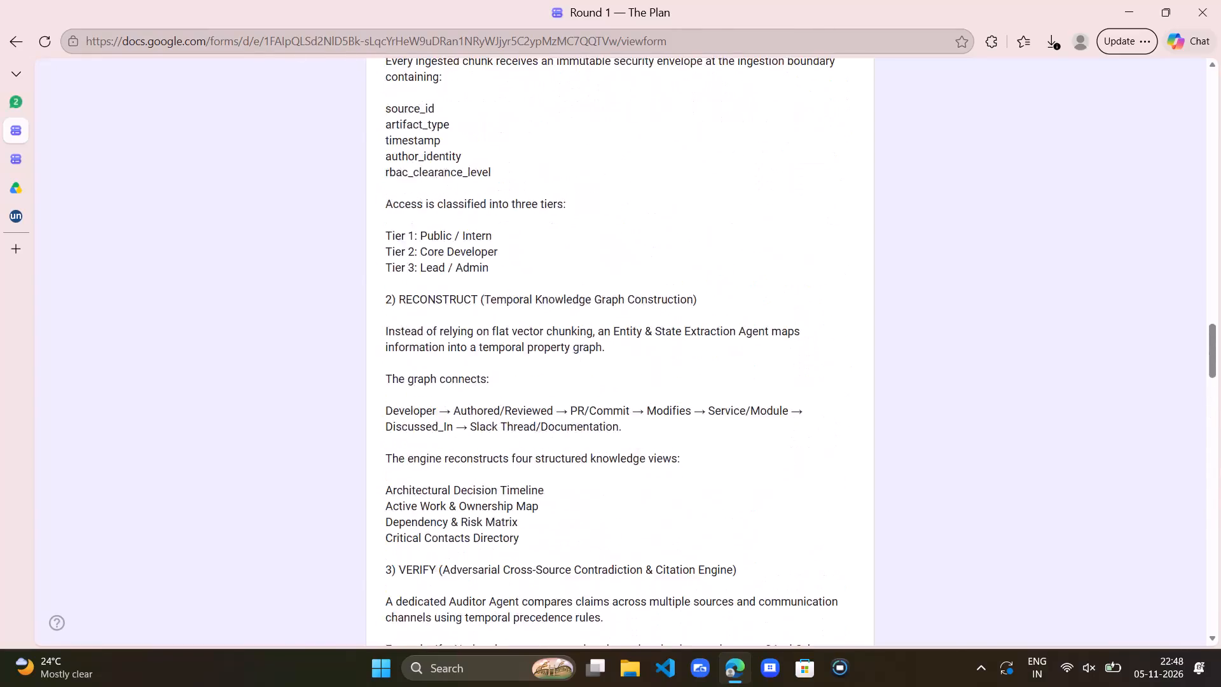
Review the long text in the "Explain your Solution in 4-5 lines" answer against the unanswered questions below it.
{"action": "scroll", "coordinate": [579, 567], "scroll_direction": "up", "scroll_amount": 3}
{"action": "scroll", "coordinate": [568, 513], "scroll_direction": "down", "scroll_amount": 6}
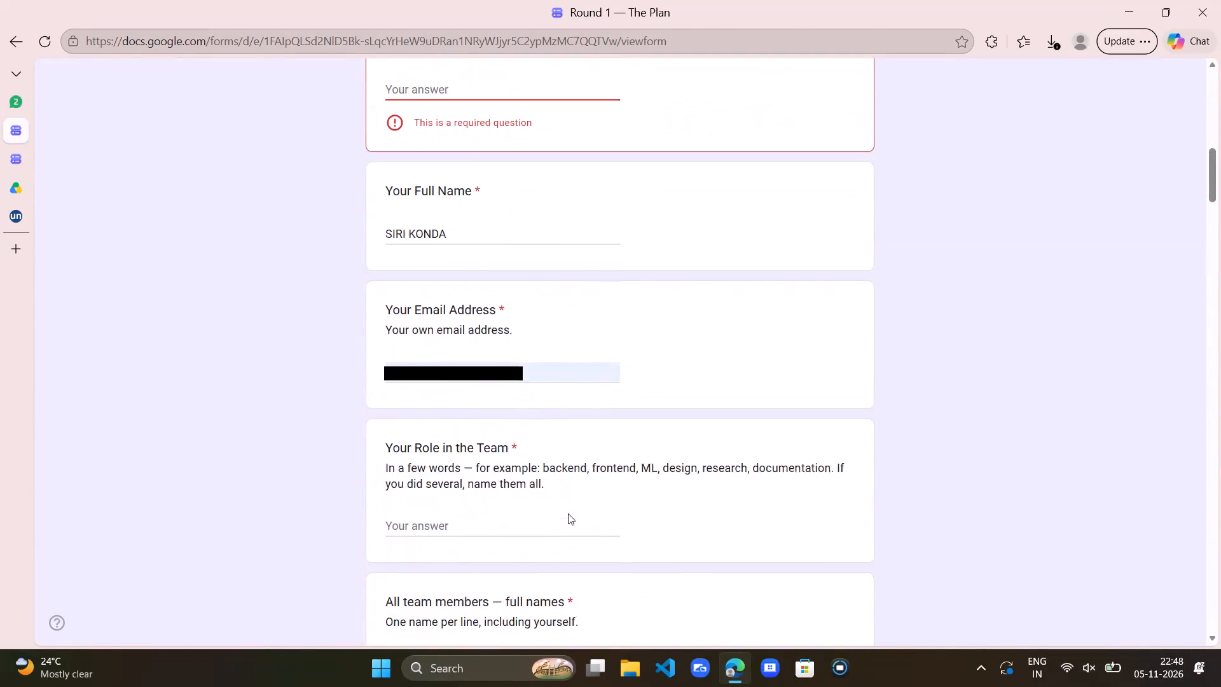
{"action": "scroll", "coordinate": [568, 513], "scroll_direction": "down", "scroll_amount": 3}
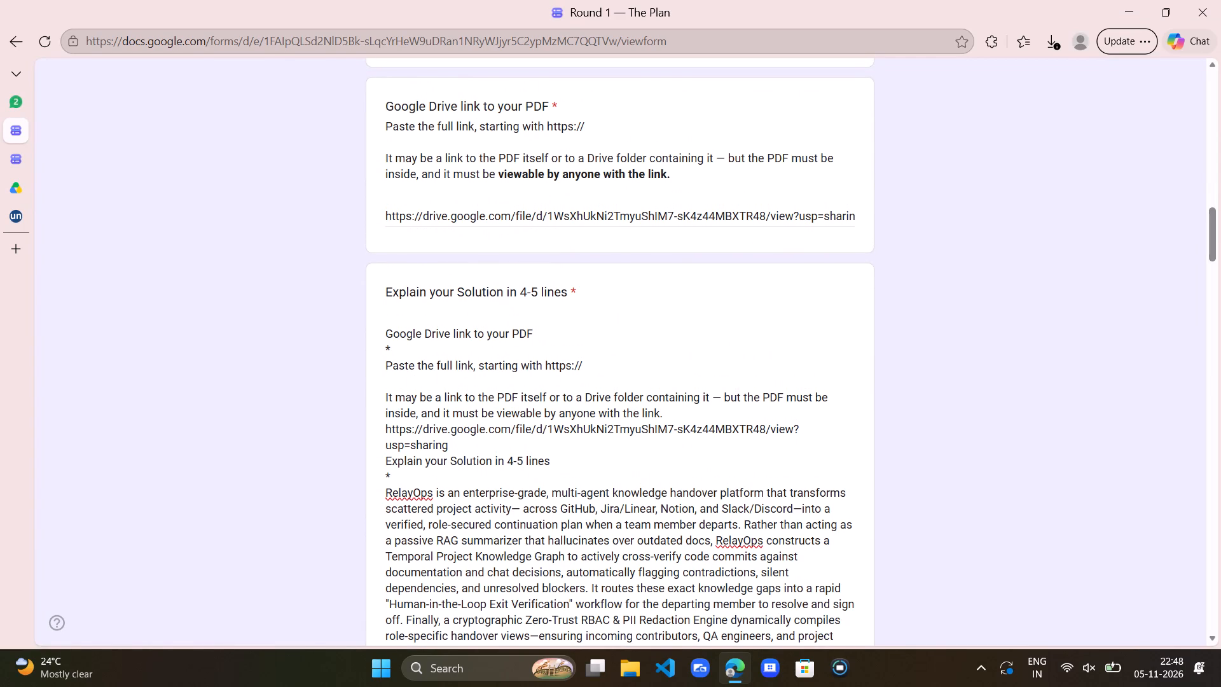
{"action": "scroll", "coordinate": [569, 464], "scroll_direction": "down", "scroll_amount": 1}
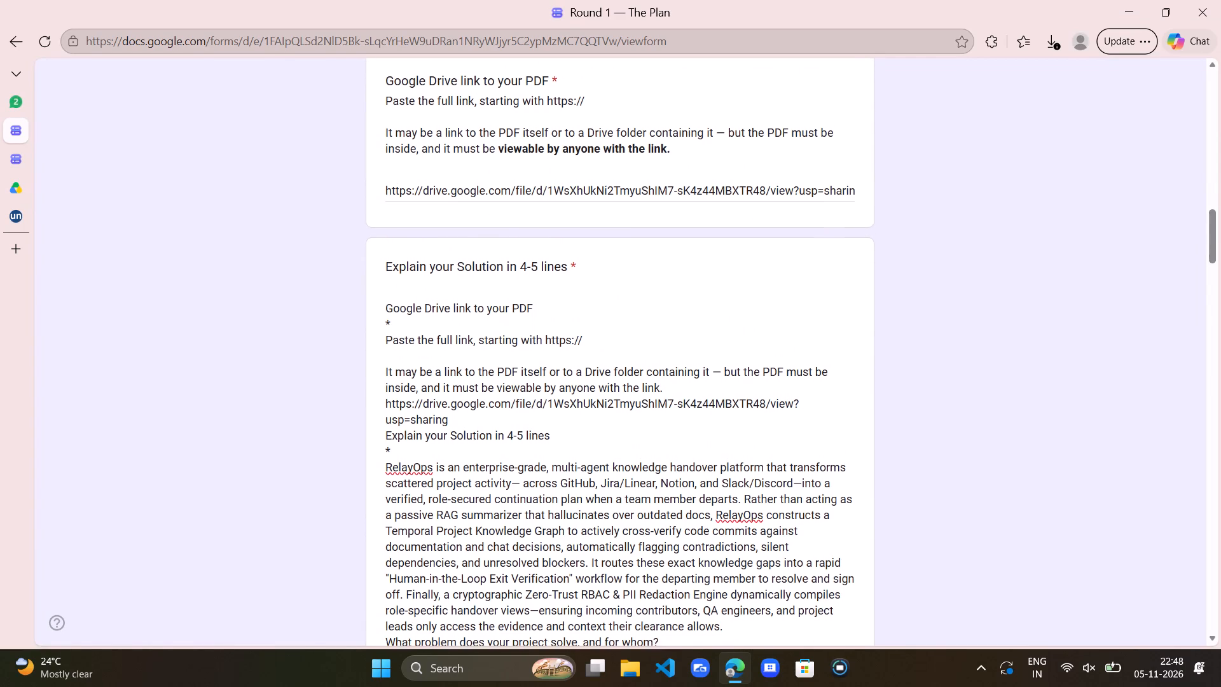
{"action": "scroll", "coordinate": [569, 464], "scroll_direction": "down", "scroll_amount": 4}
{"action": "scroll", "coordinate": [569, 464], "scroll_direction": "up", "scroll_amount": 3}
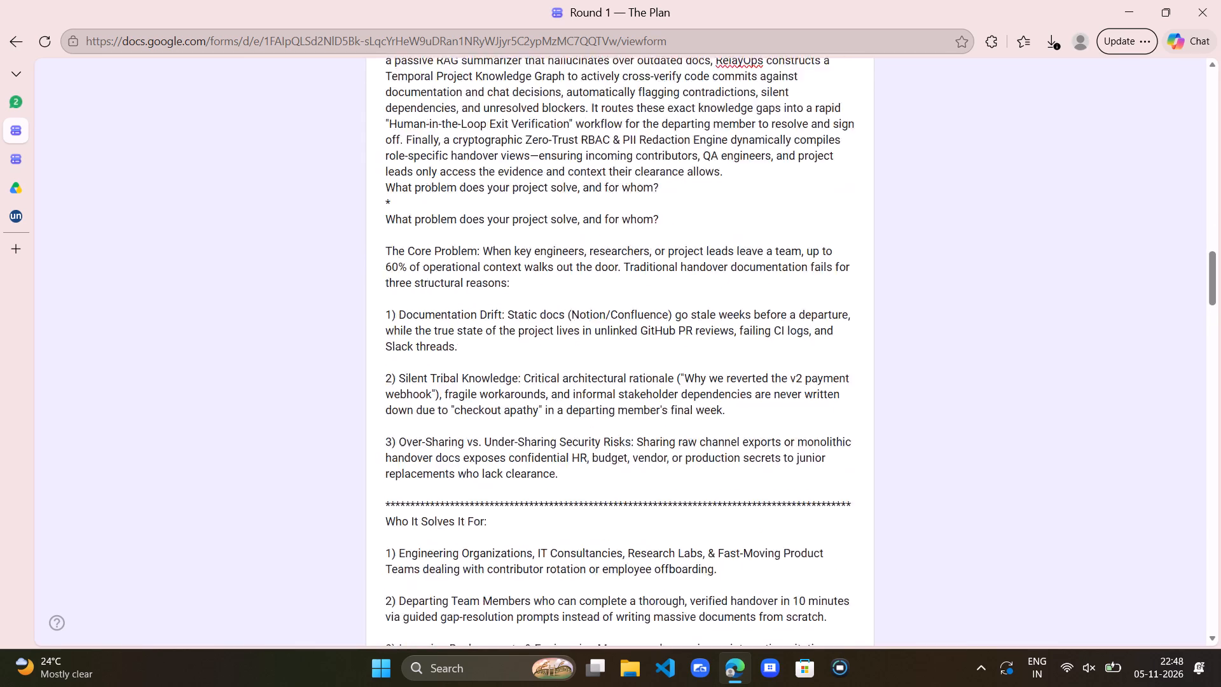
{"action": "scroll", "coordinate": [569, 464], "scroll_direction": "up", "scroll_amount": 2}
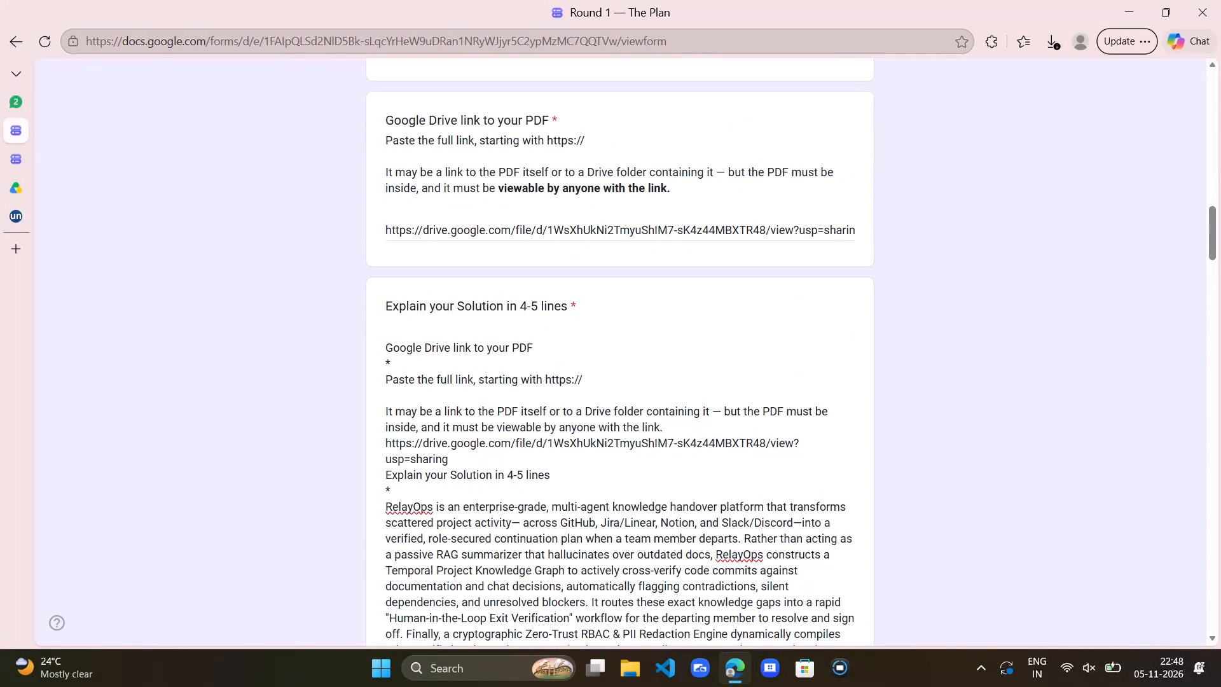
{"action": "scroll", "coordinate": [551, 490], "scroll_direction": "down", "scroll_amount": 3}
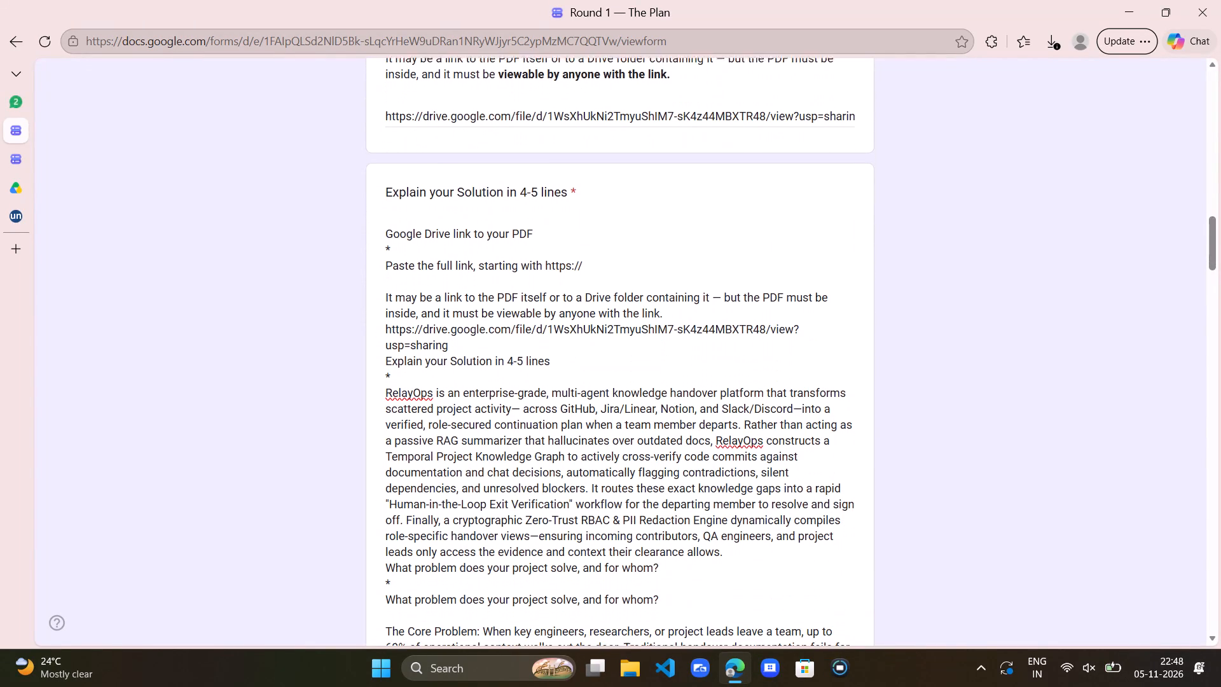
{"action": "scroll", "coordinate": [551, 490], "scroll_direction": "down", "scroll_amount": 1}
{"action": "scroll", "coordinate": [986, 508], "scroll_direction": "down", "scroll_amount": 5}
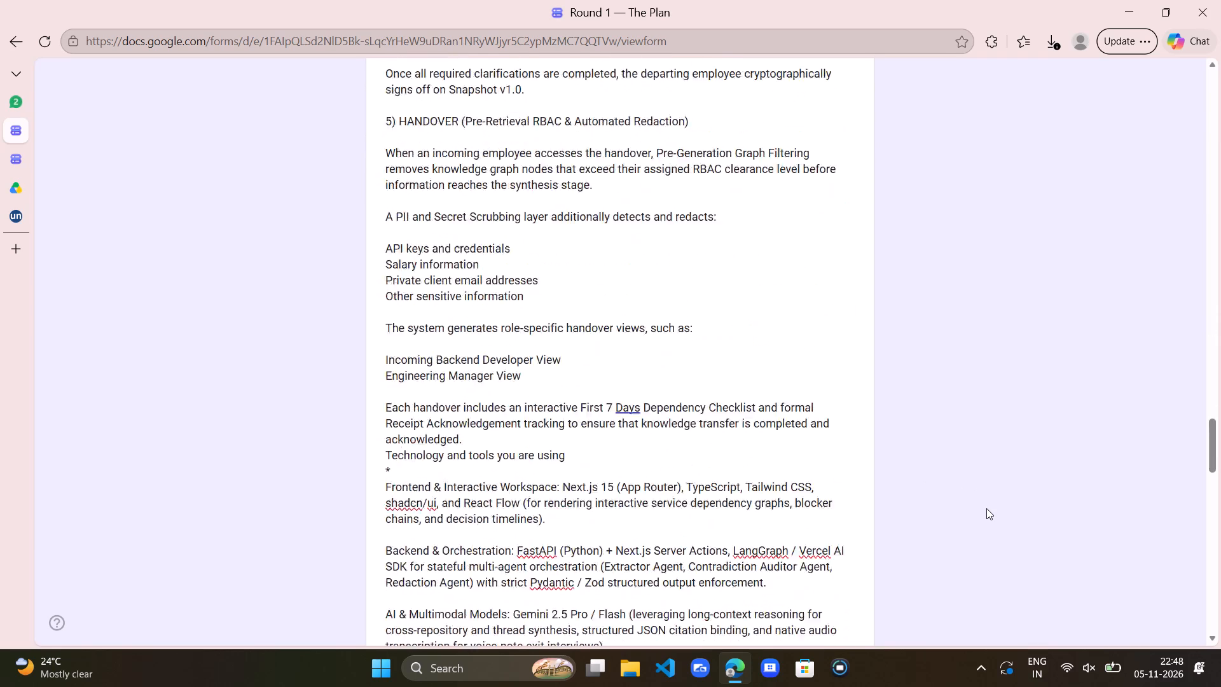
{"action": "scroll", "coordinate": [986, 508], "scroll_direction": "down", "scroll_amount": 4}
{"action": "scroll", "coordinate": [986, 508], "scroll_direction": "up", "scroll_amount": 1}
{"action": "scroll", "coordinate": [986, 508], "scroll_direction": "down", "scroll_amount": 1}
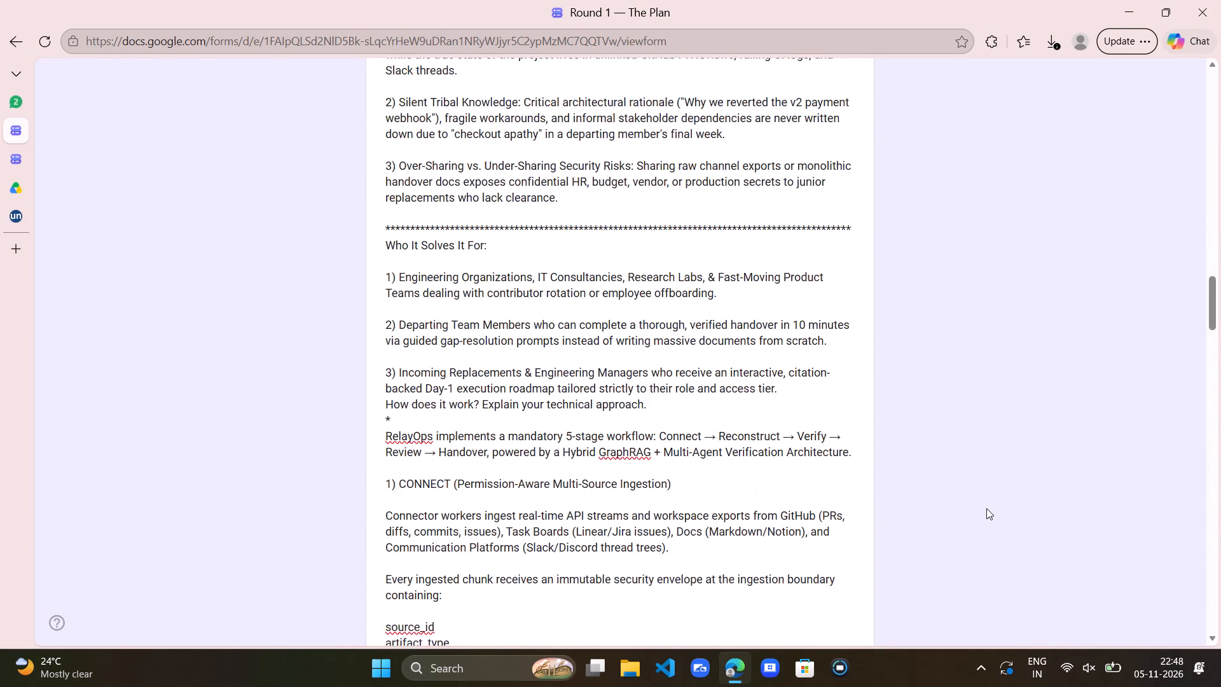
{"action": "scroll", "coordinate": [986, 508], "scroll_direction": "down", "scroll_amount": 4}
{"action": "scroll", "coordinate": [986, 508], "scroll_direction": "up", "scroll_amount": 1}
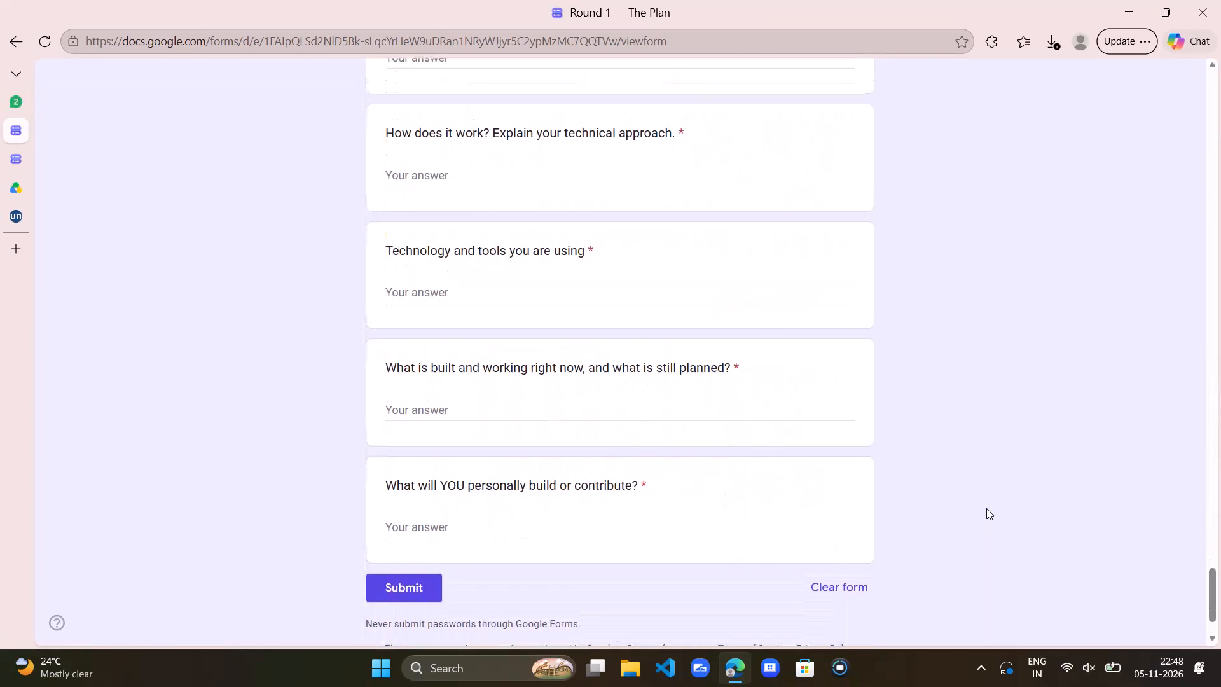
{"action": "scroll", "coordinate": [986, 508], "scroll_direction": "up", "scroll_amount": 2}
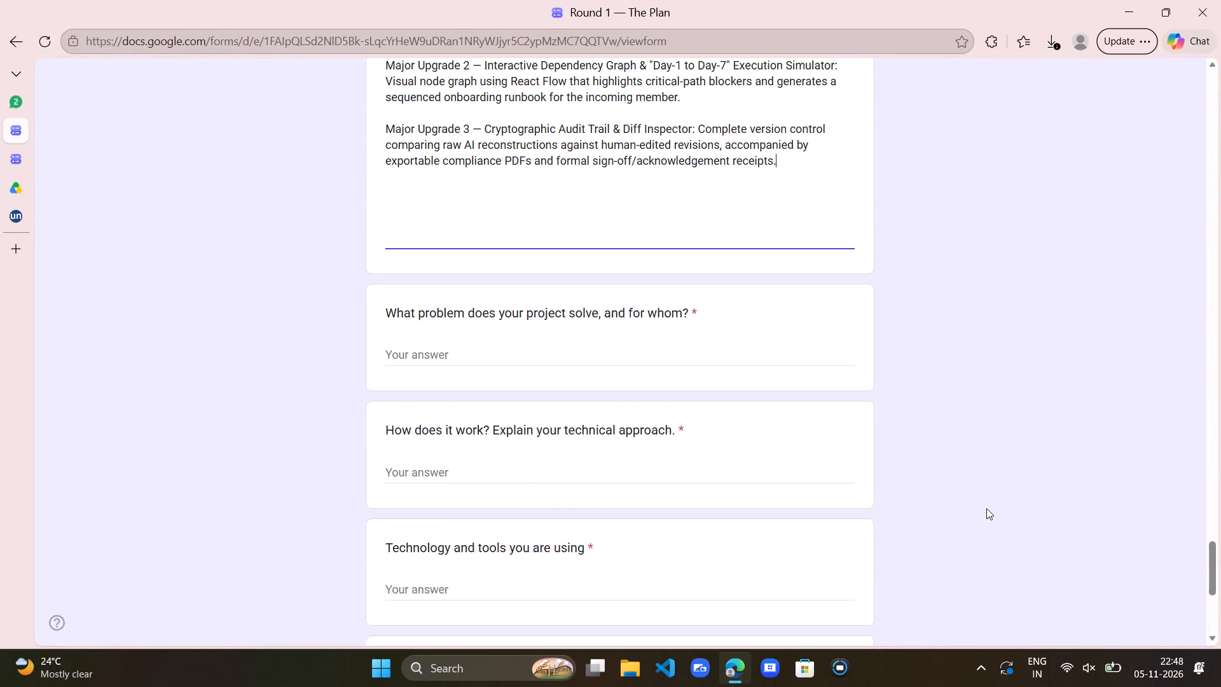
{"action": "scroll", "coordinate": [986, 508], "scroll_direction": "up", "scroll_amount": 1}
{"action": "scroll", "coordinate": [817, 260], "scroll_direction": "up", "scroll_amount": 6}
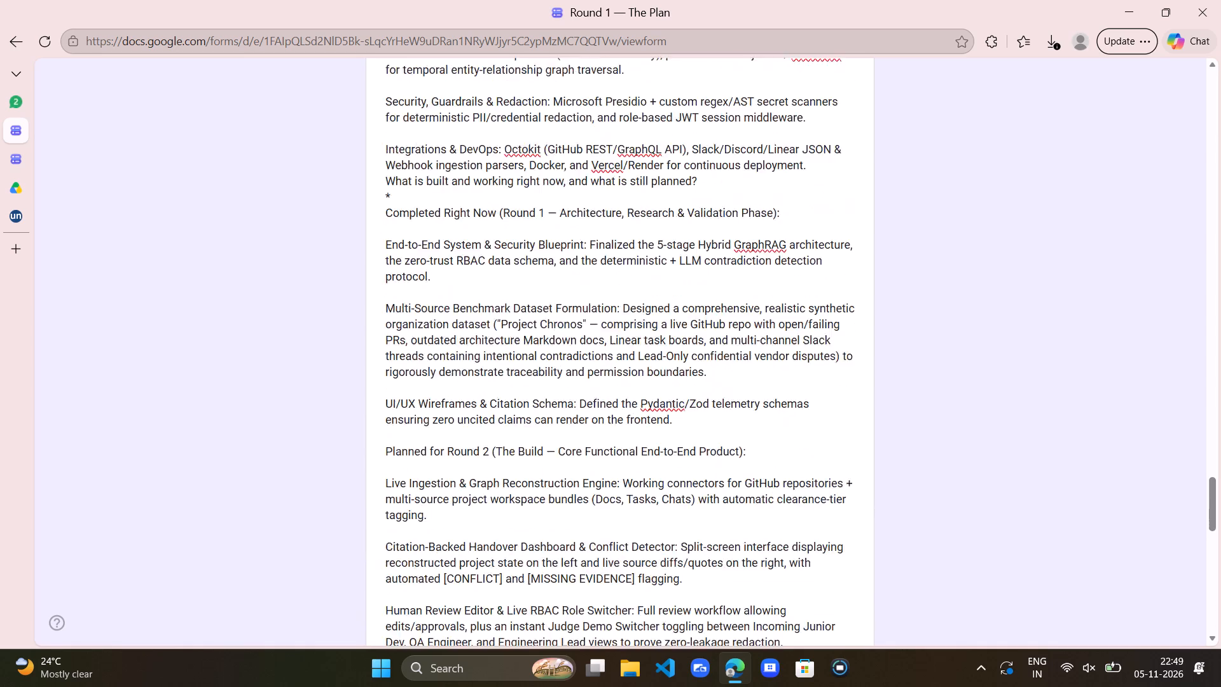
{"action": "scroll", "coordinate": [817, 260], "scroll_direction": "up", "scroll_amount": 3}
{"action": "scroll", "coordinate": [817, 260], "scroll_direction": "down", "scroll_amount": 6}
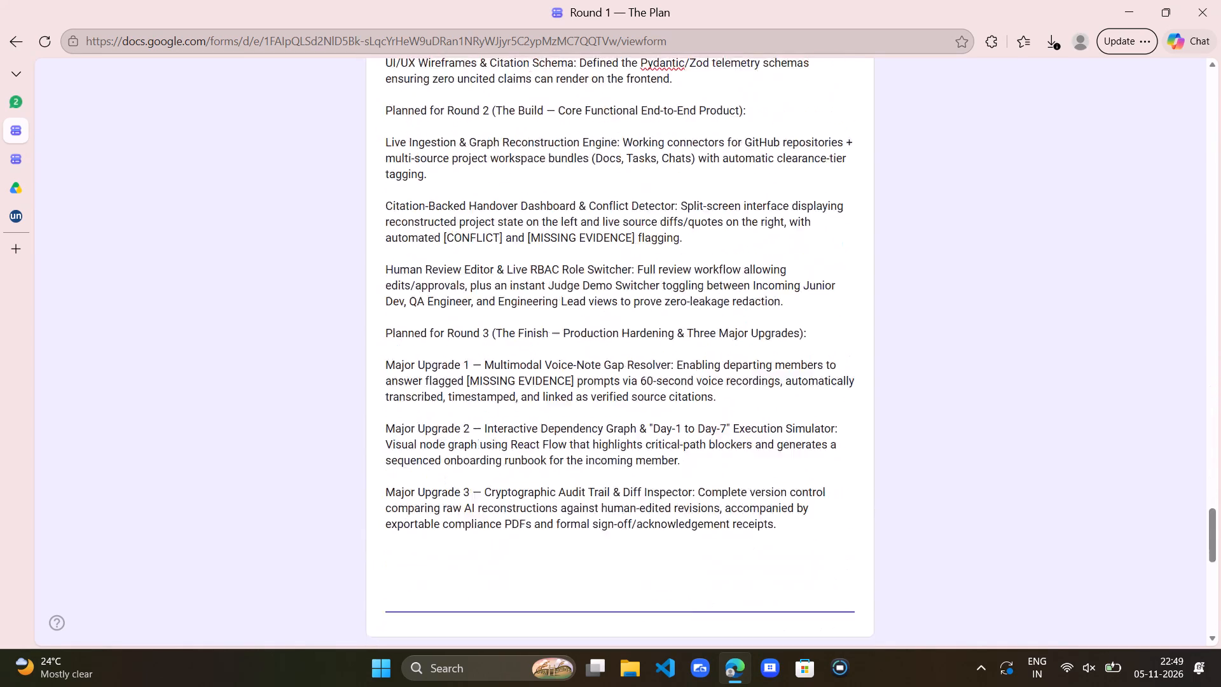
{"action": "scroll", "coordinate": [817, 260], "scroll_direction": "down", "scroll_amount": 1}
{"action": "scroll", "coordinate": [817, 260], "scroll_direction": "up", "scroll_amount": 9}
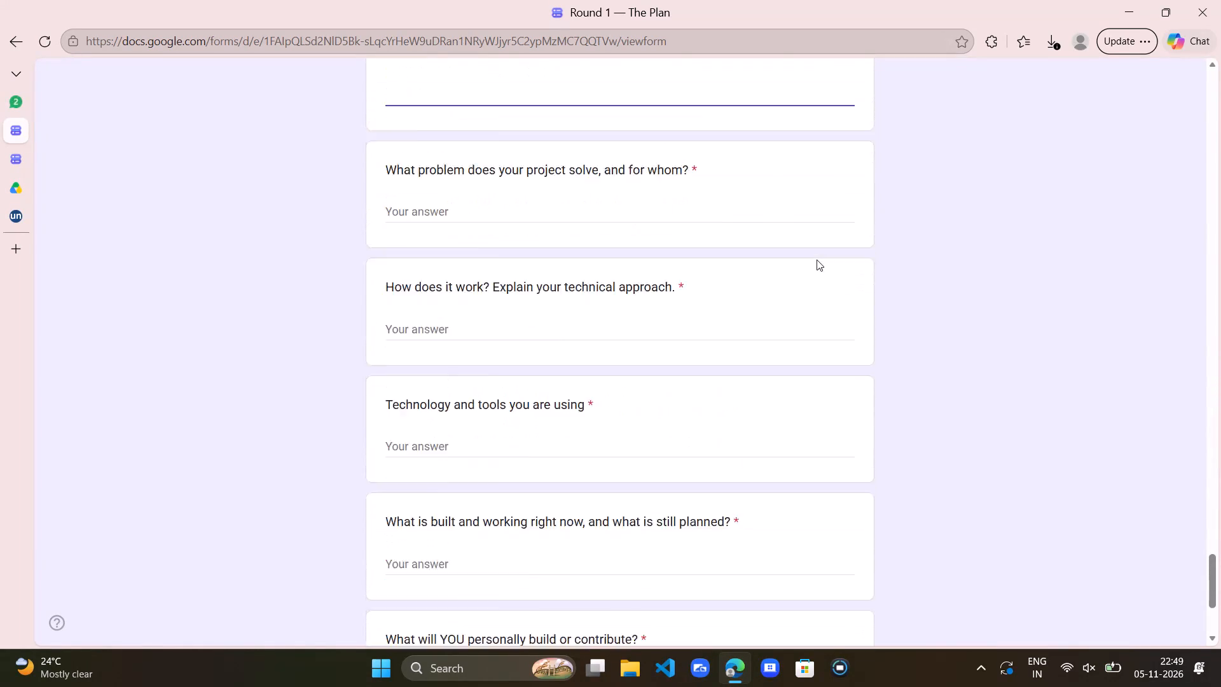
{"action": "scroll", "coordinate": [817, 260], "scroll_direction": "up", "scroll_amount": 6}
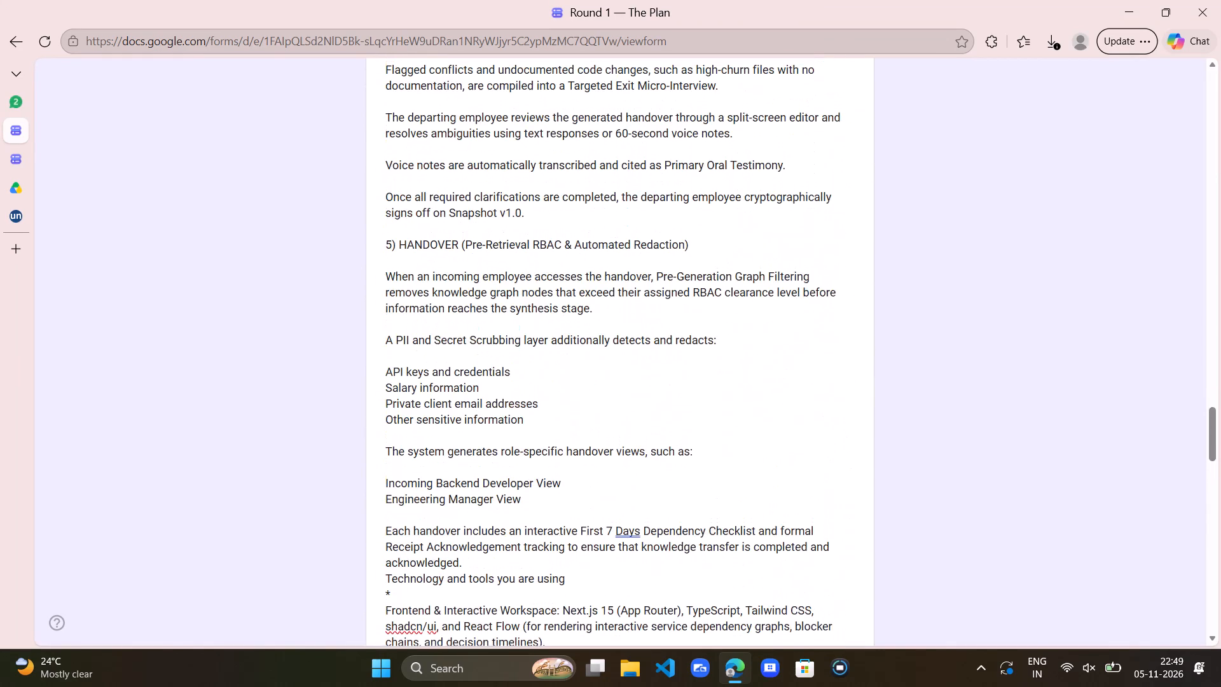
{"action": "scroll", "coordinate": [817, 260], "scroll_direction": "up", "scroll_amount": 4}
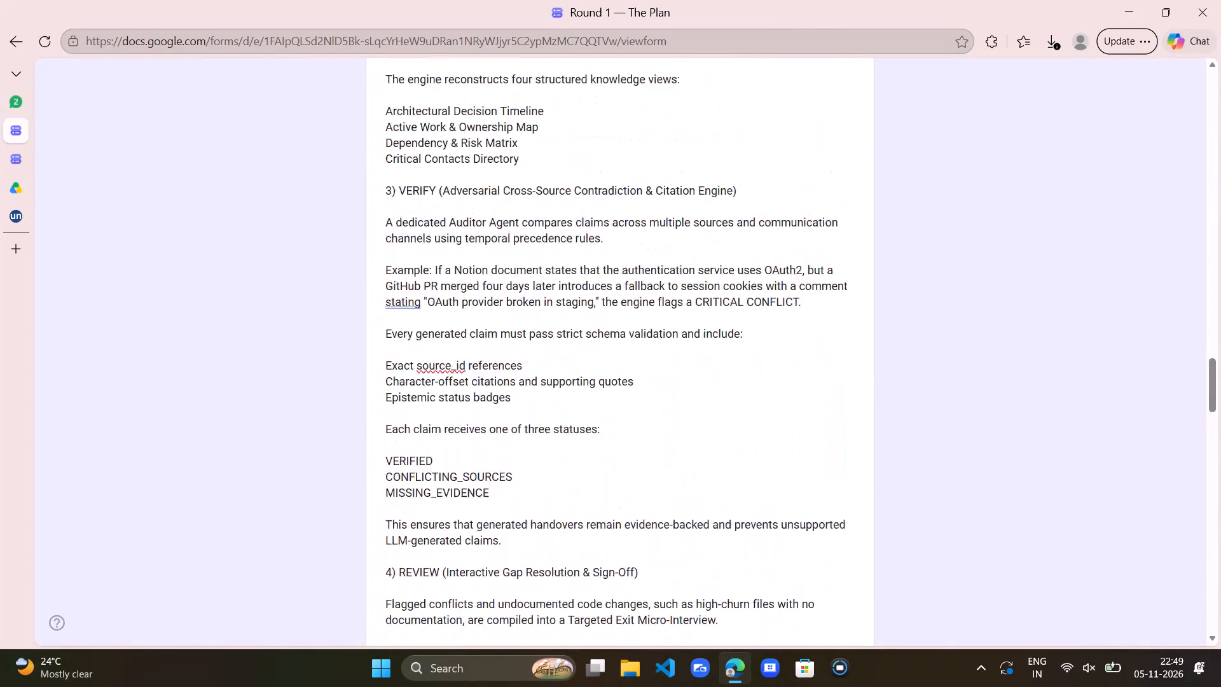
{"action": "scroll", "coordinate": [817, 260], "scroll_direction": "up", "scroll_amount": 7}
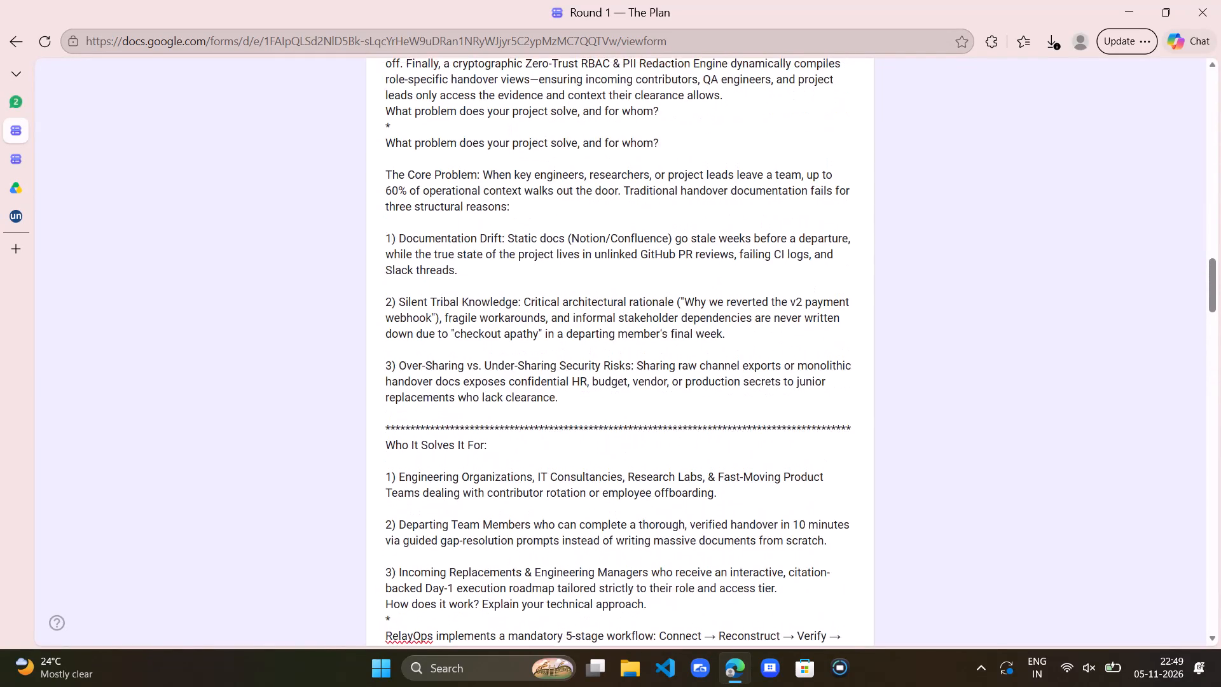
{"action": "scroll", "coordinate": [817, 260], "scroll_direction": "up", "scroll_amount": 1}
Move the text from "The Core Problem" through "role and access tier." out of the solution answer into "What problem does your project solve, and for whom?".
{"action": "scroll", "coordinate": [817, 260], "scroll_direction": "down", "scroll_amount": 1}
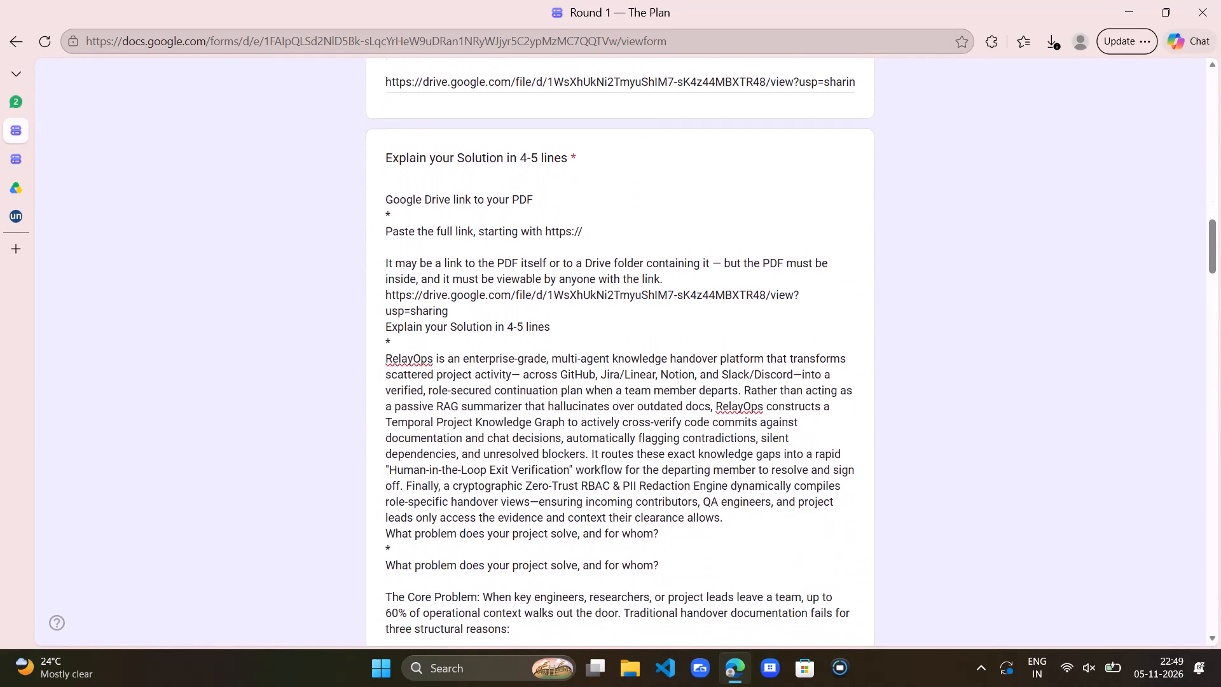
{"action": "scroll", "coordinate": [817, 260], "scroll_direction": "down", "scroll_amount": 3}
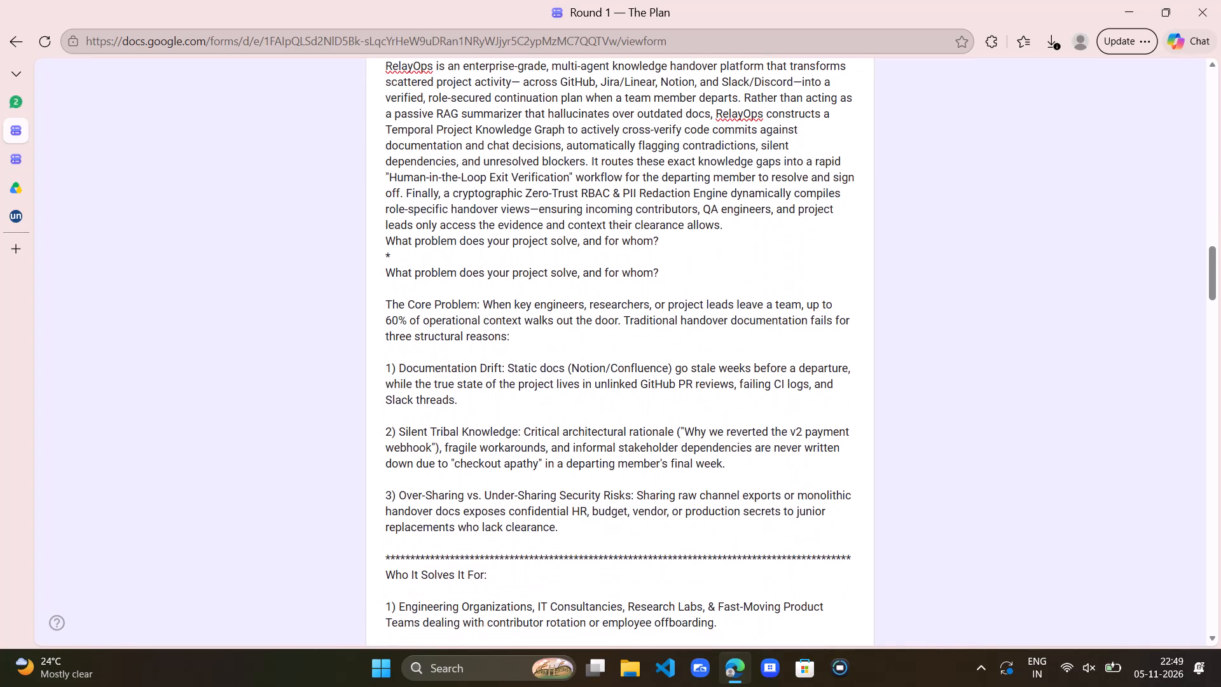
{"action": "scroll", "coordinate": [610, 539], "scroll_direction": "down", "scroll_amount": 1}
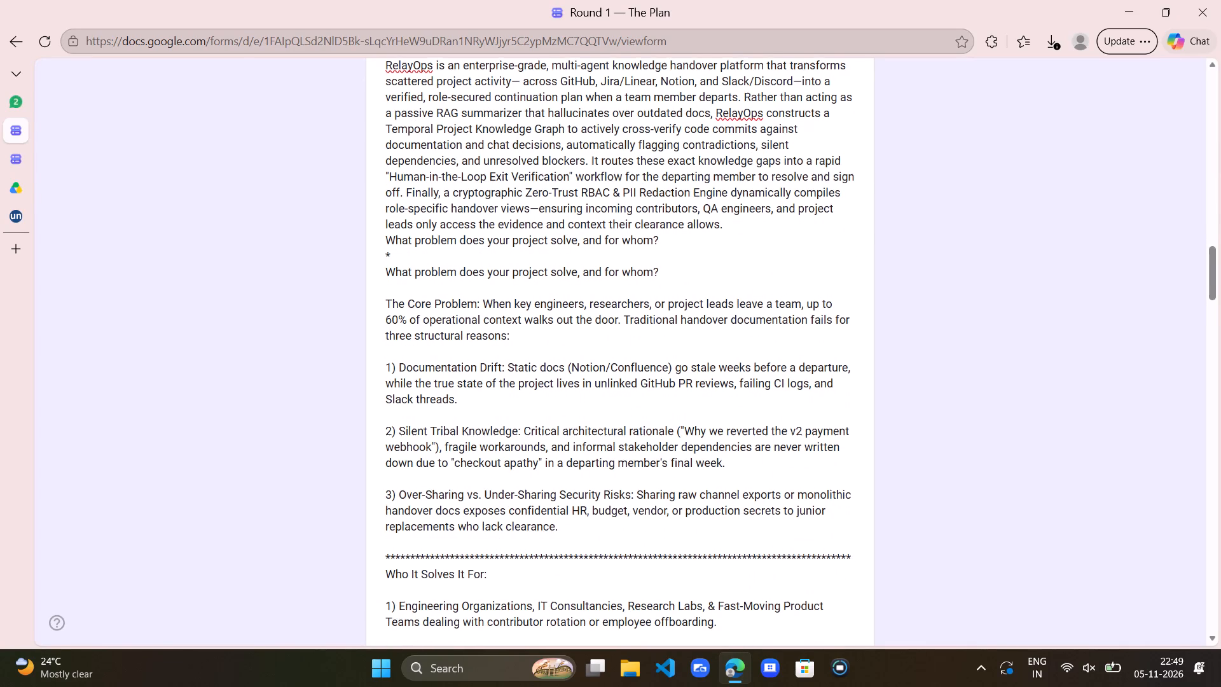
{"action": "scroll", "coordinate": [610, 539], "scroll_direction": "down", "scroll_amount": 1}
{"action": "scroll", "coordinate": [610, 539], "scroll_direction": "up", "scroll_amount": 1}
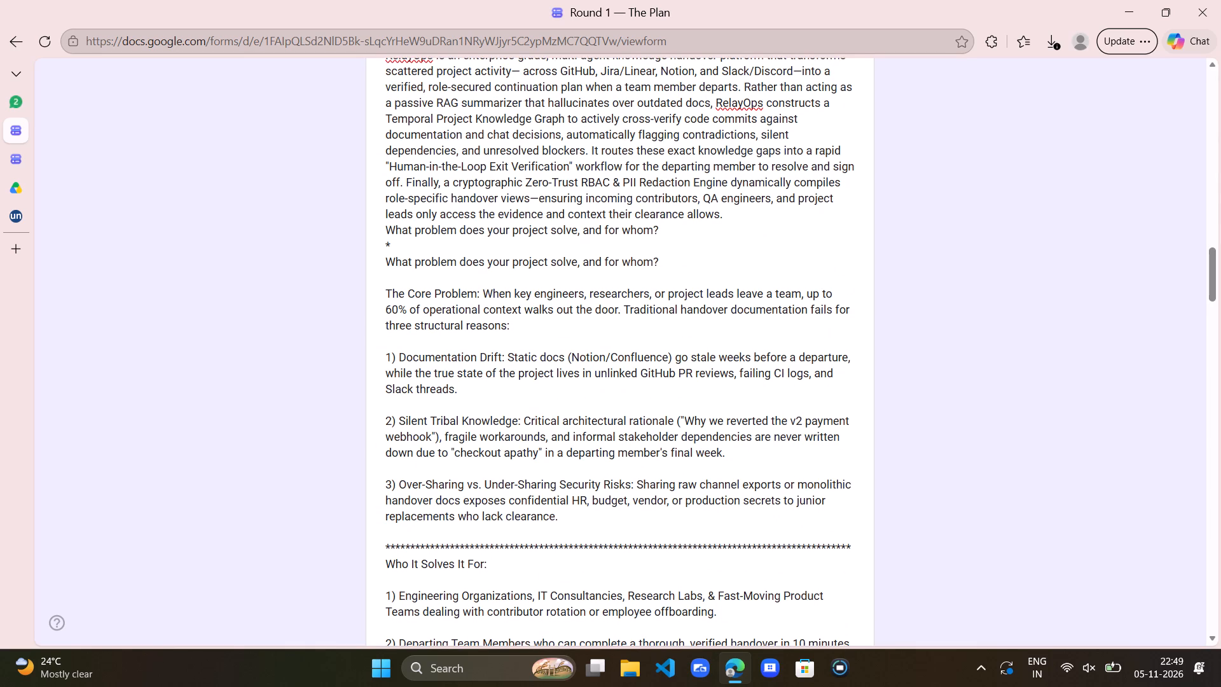
{"action": "left_click_drag", "start_coordinate": [385, 290], "coordinate": [546, 616]}
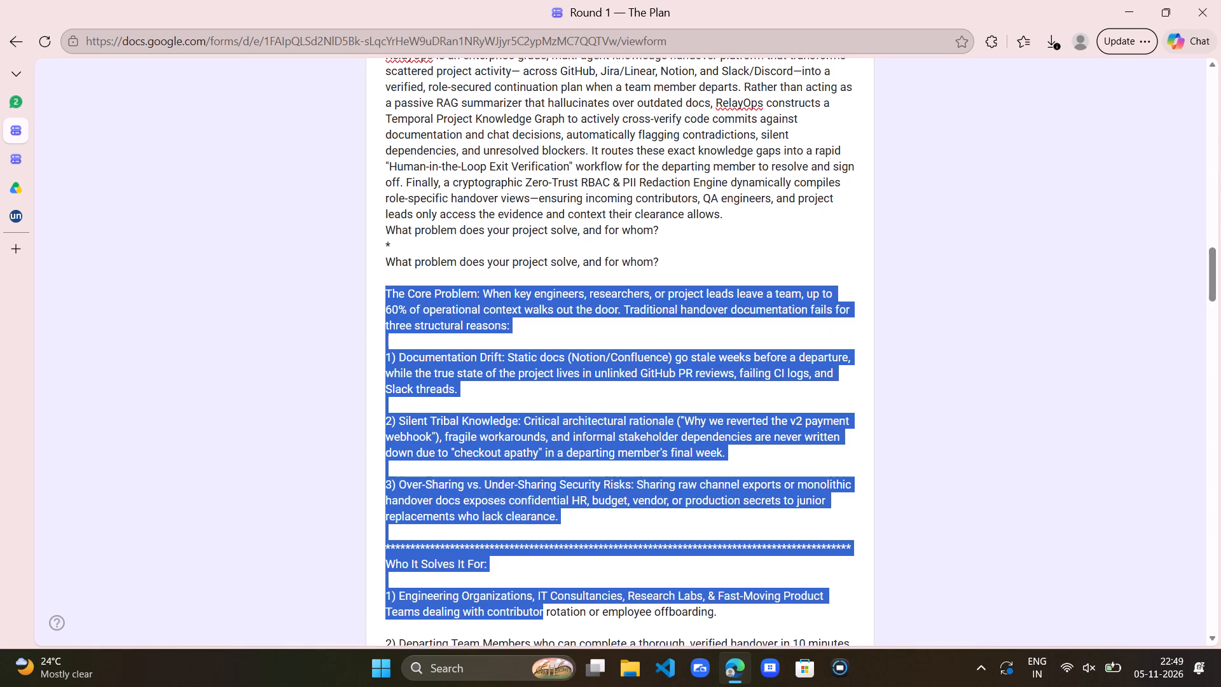
{"action": "left_click_drag", "start_coordinate": [546, 616], "coordinate": [542, 505]}
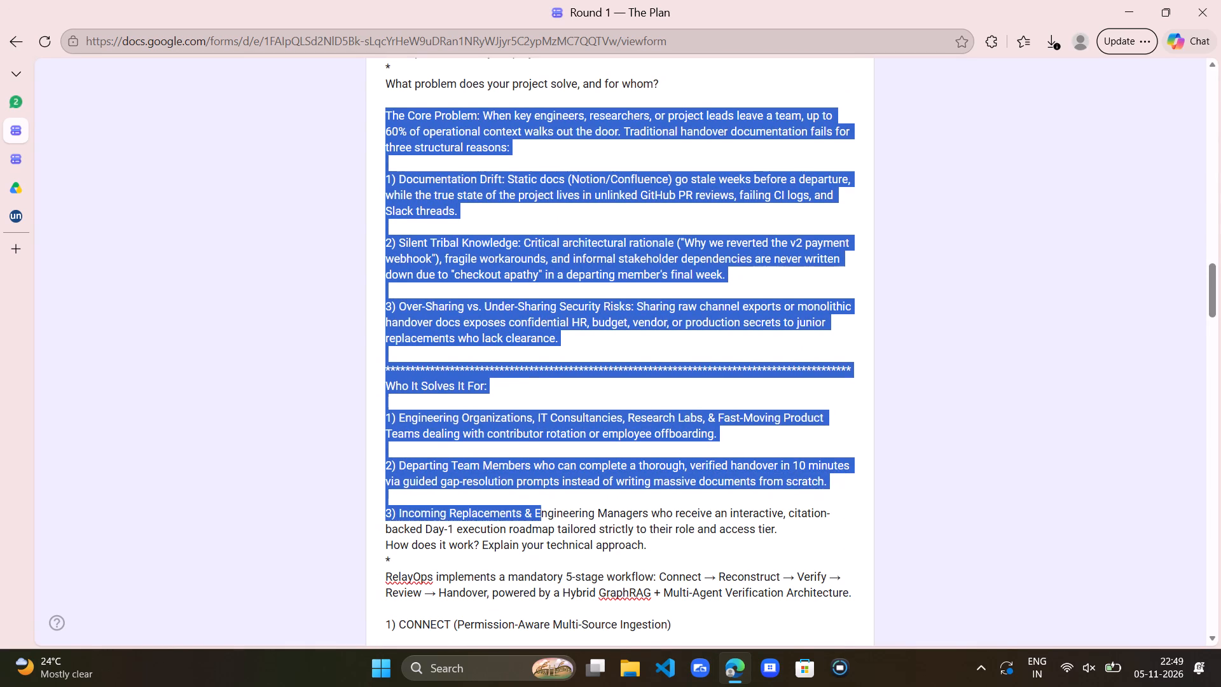
{"action": "left_click_drag", "start_coordinate": [542, 505], "coordinate": [646, 517]}
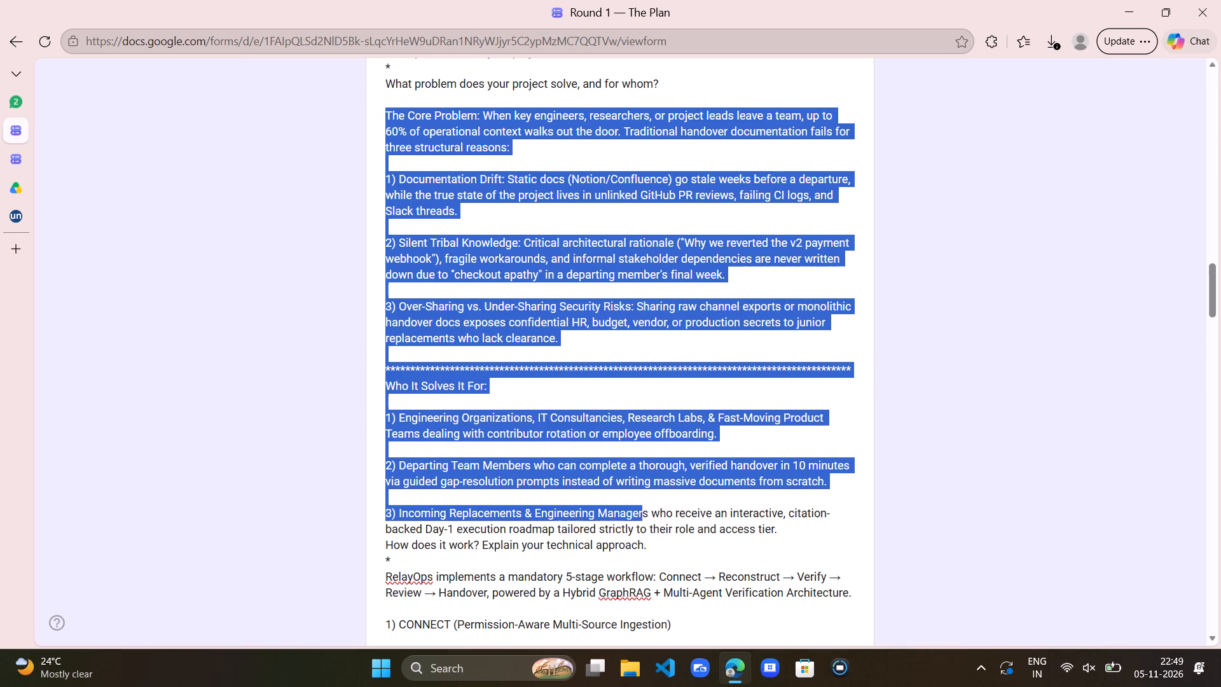
{"action": "left_click_drag", "start_coordinate": [646, 517], "coordinate": [788, 520]}
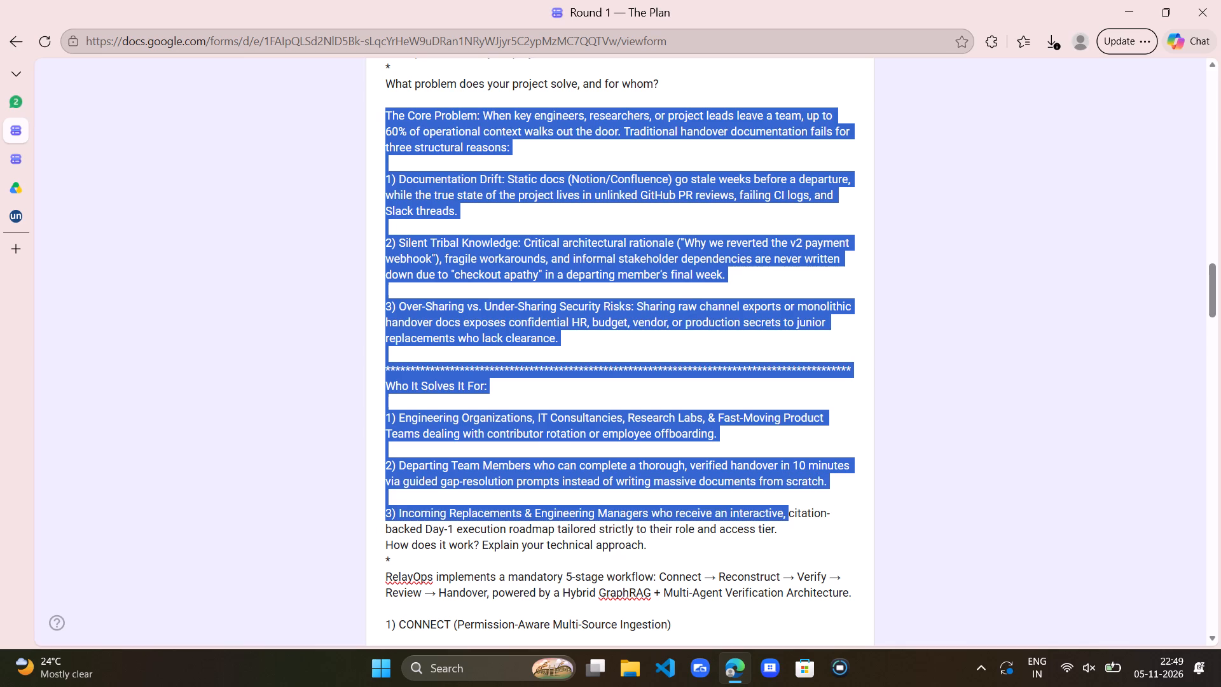
{"action": "left_click_drag", "start_coordinate": [788, 520], "coordinate": [787, 529]}
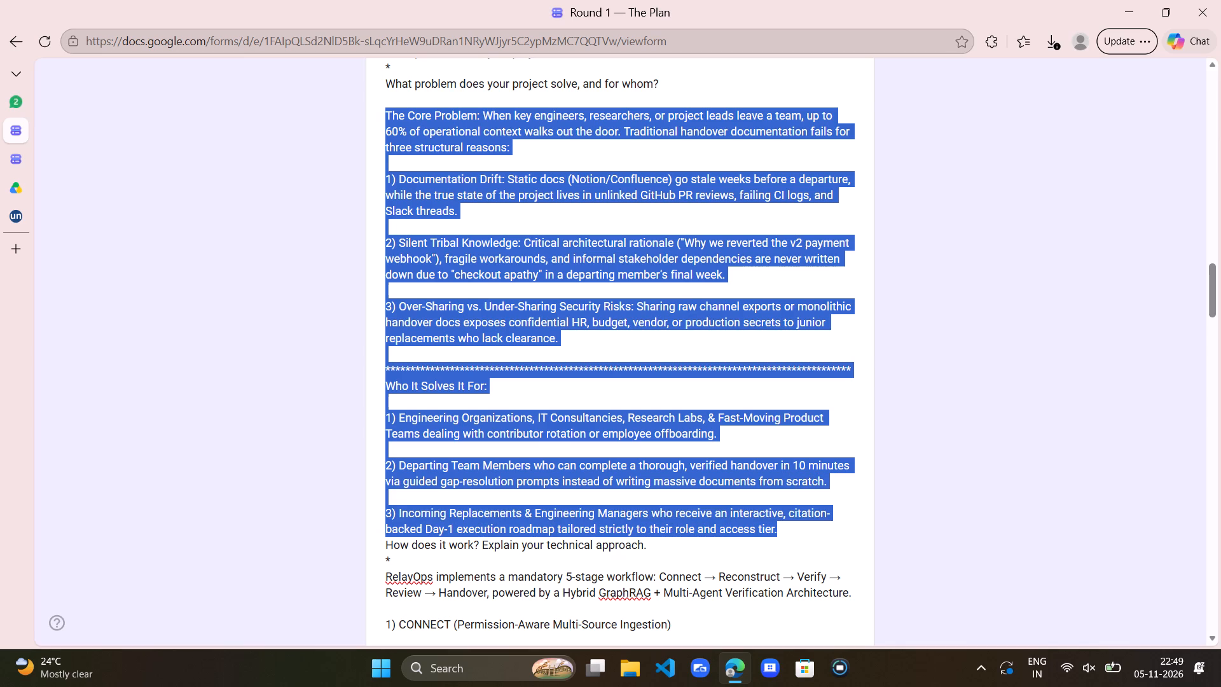
{"action": "key", "text": "ctrl+x"}
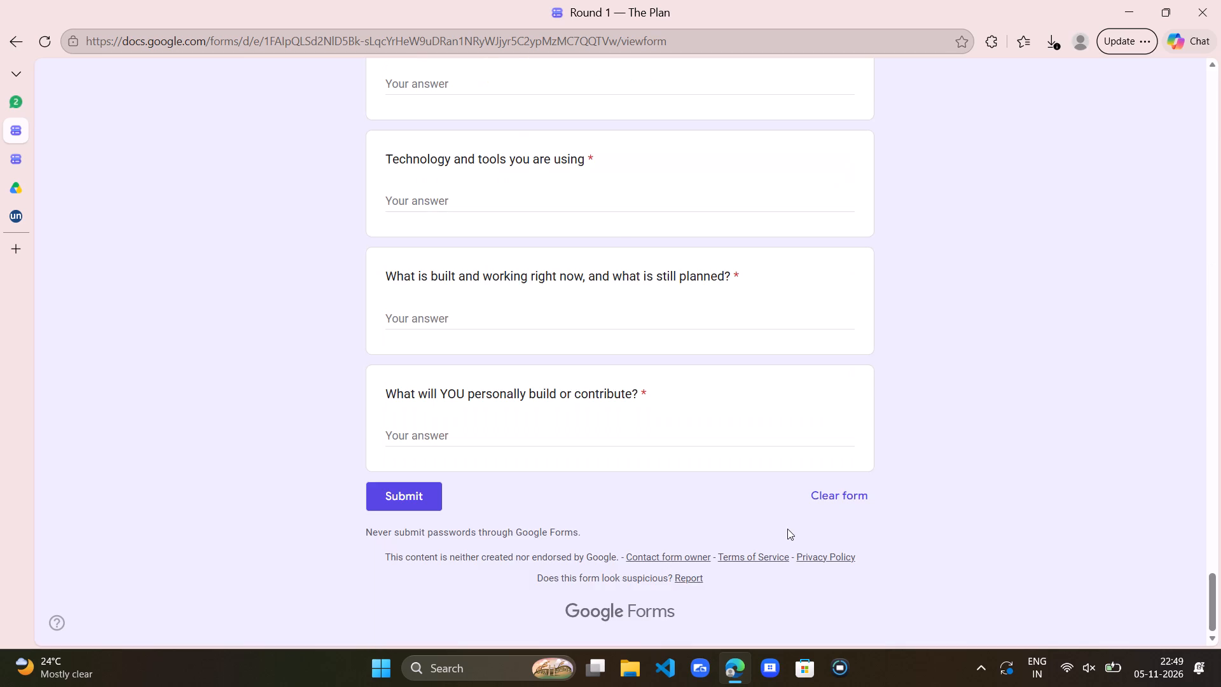
{"action": "scroll", "coordinate": [617, 240], "scroll_direction": "up", "scroll_amount": 3}
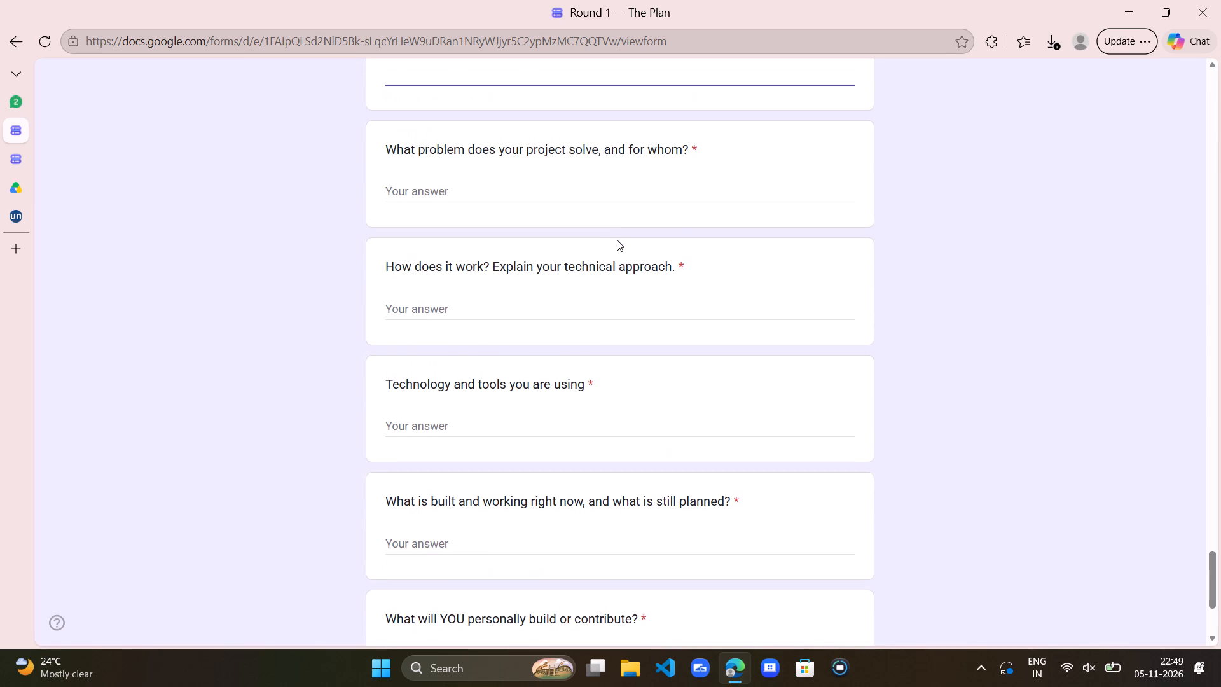
{"action": "scroll", "coordinate": [617, 240], "scroll_direction": "up", "scroll_amount": 1}
{"action": "left_click", "coordinate": [594, 209]}
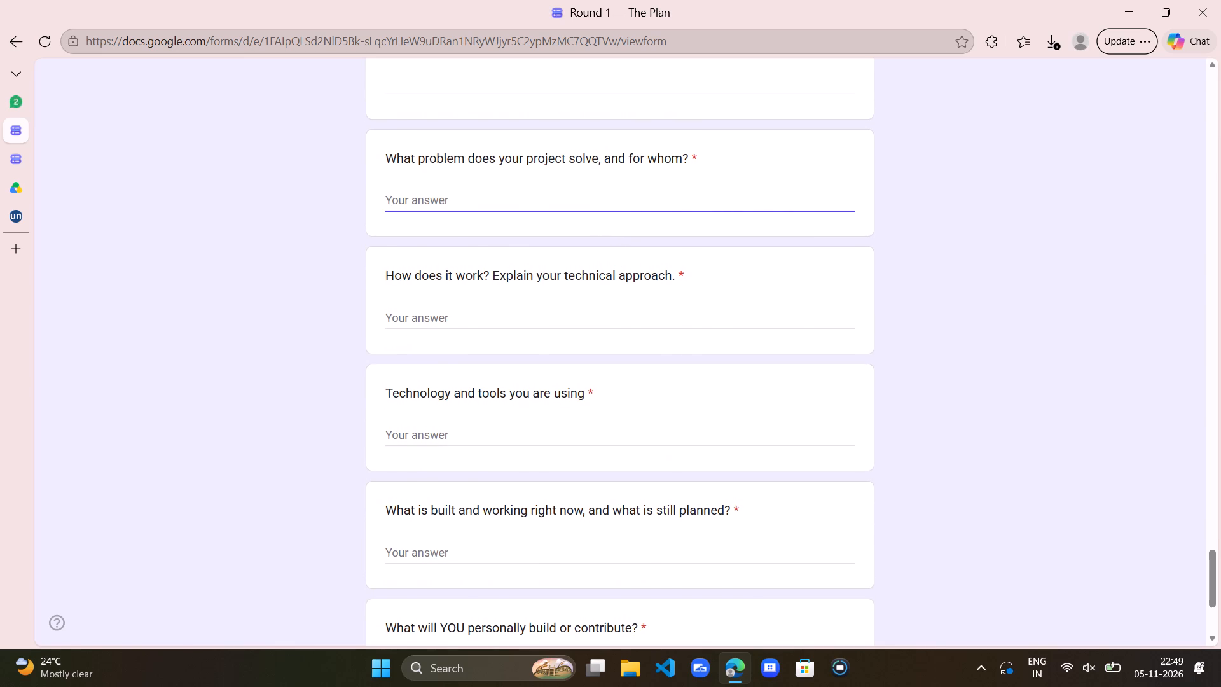
{"action": "key", "text": "ctrl+v"}
Move the text from "RelayOps implements" through "completed and acknowledged." out of the solution answer into "How does it work? Explain your technical approach.".
{"action": "scroll", "coordinate": [575, 364], "scroll_direction": "up", "scroll_amount": 1}
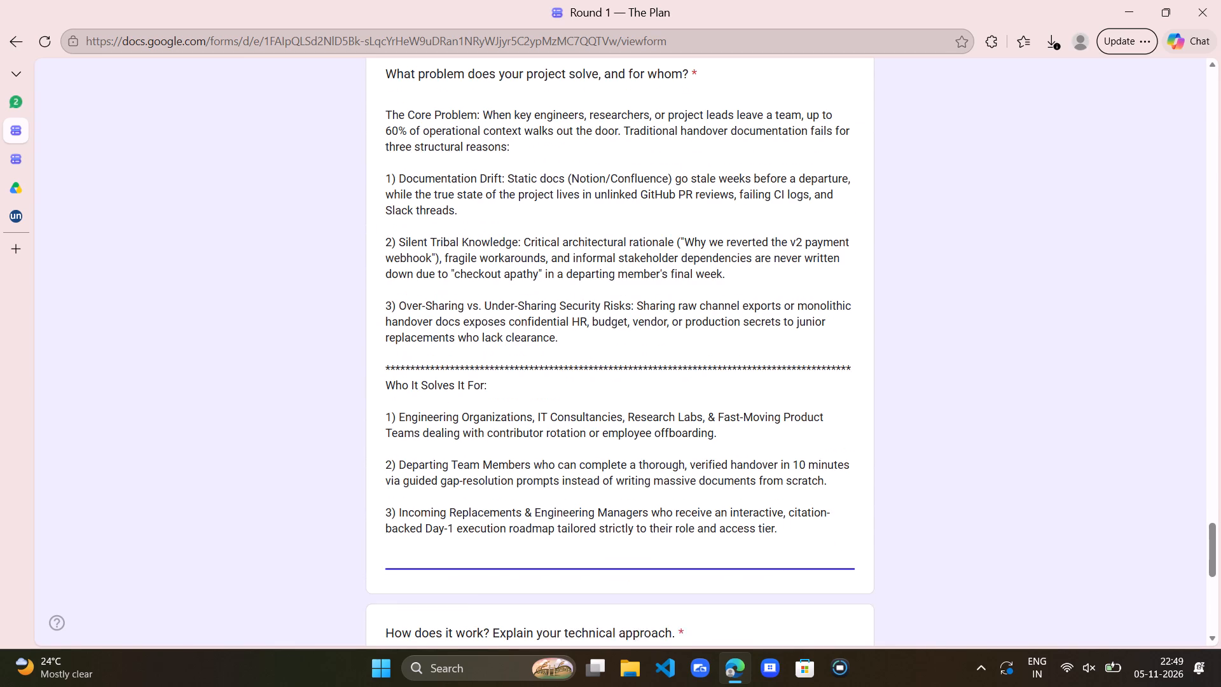
{"action": "scroll", "coordinate": [575, 364], "scroll_direction": "up", "scroll_amount": 3}
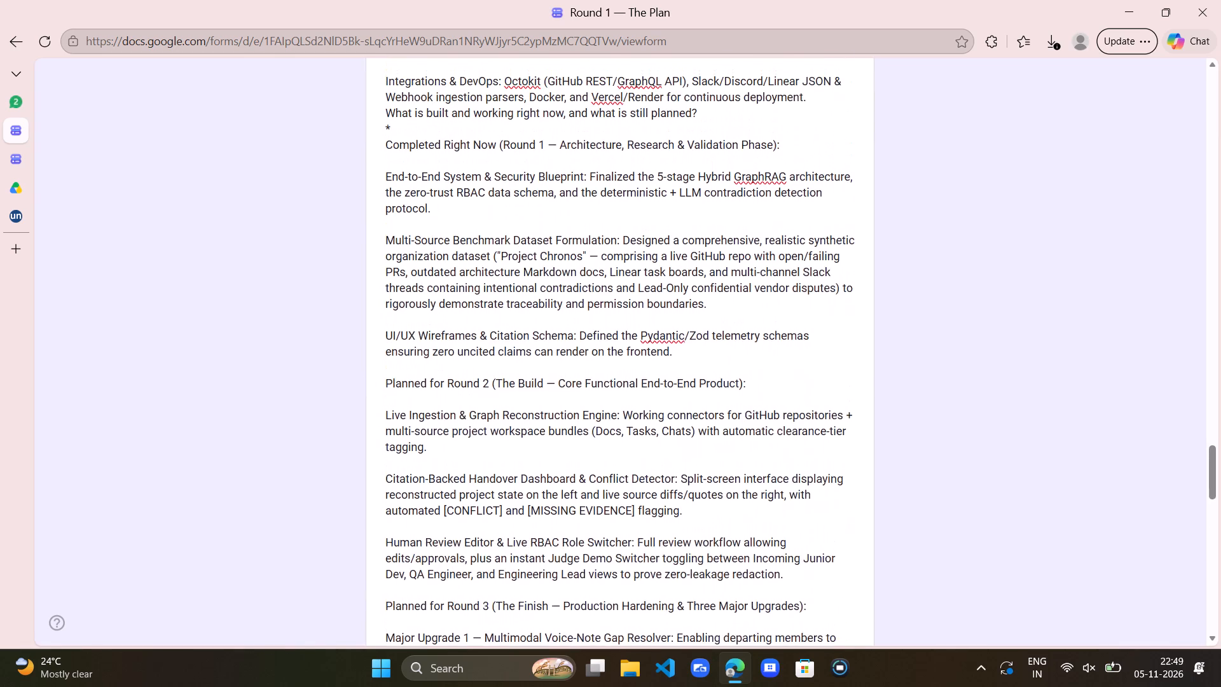
{"action": "scroll", "coordinate": [575, 364], "scroll_direction": "up", "scroll_amount": 2}
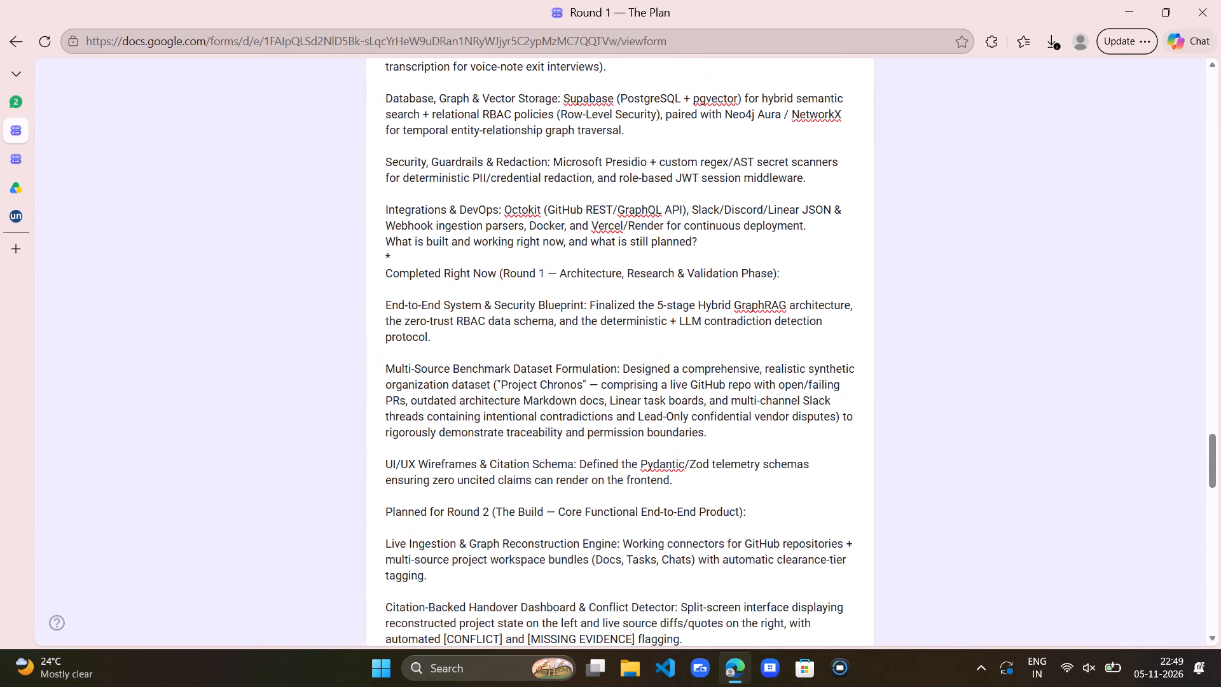
{"action": "scroll", "coordinate": [438, 241], "scroll_direction": "down", "scroll_amount": 3}
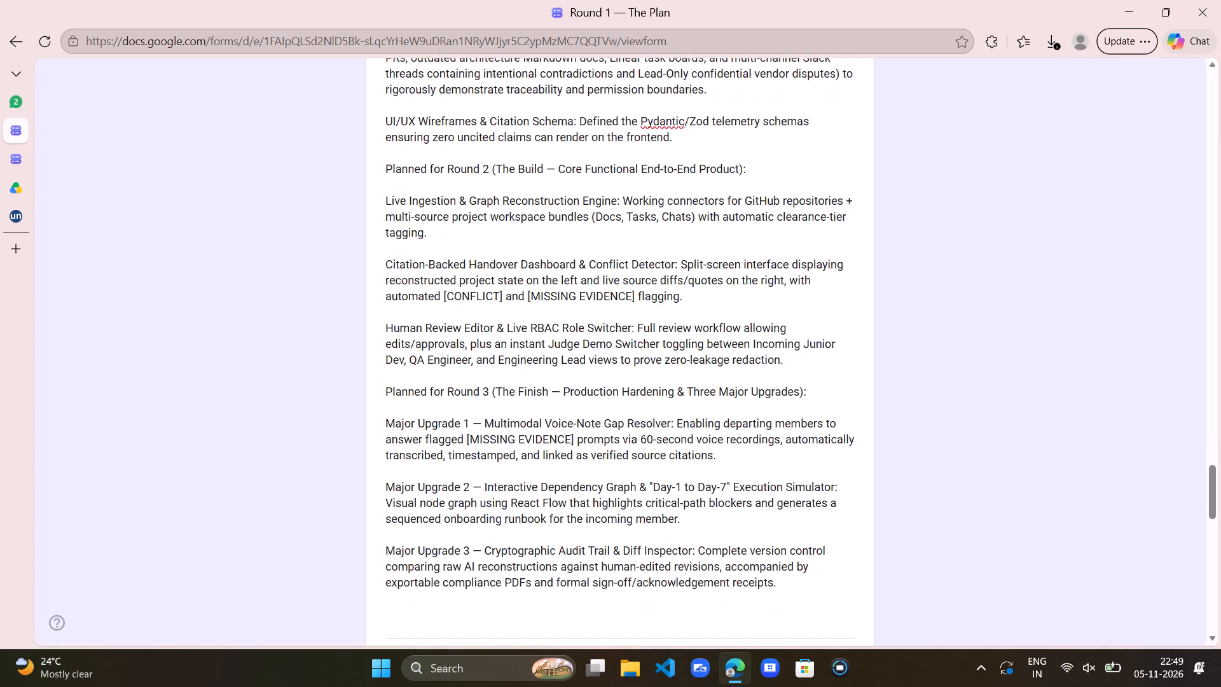
{"action": "scroll", "coordinate": [438, 241], "scroll_direction": "down", "scroll_amount": 2}
{"action": "scroll", "coordinate": [438, 241], "scroll_direction": "up", "scroll_amount": 8}
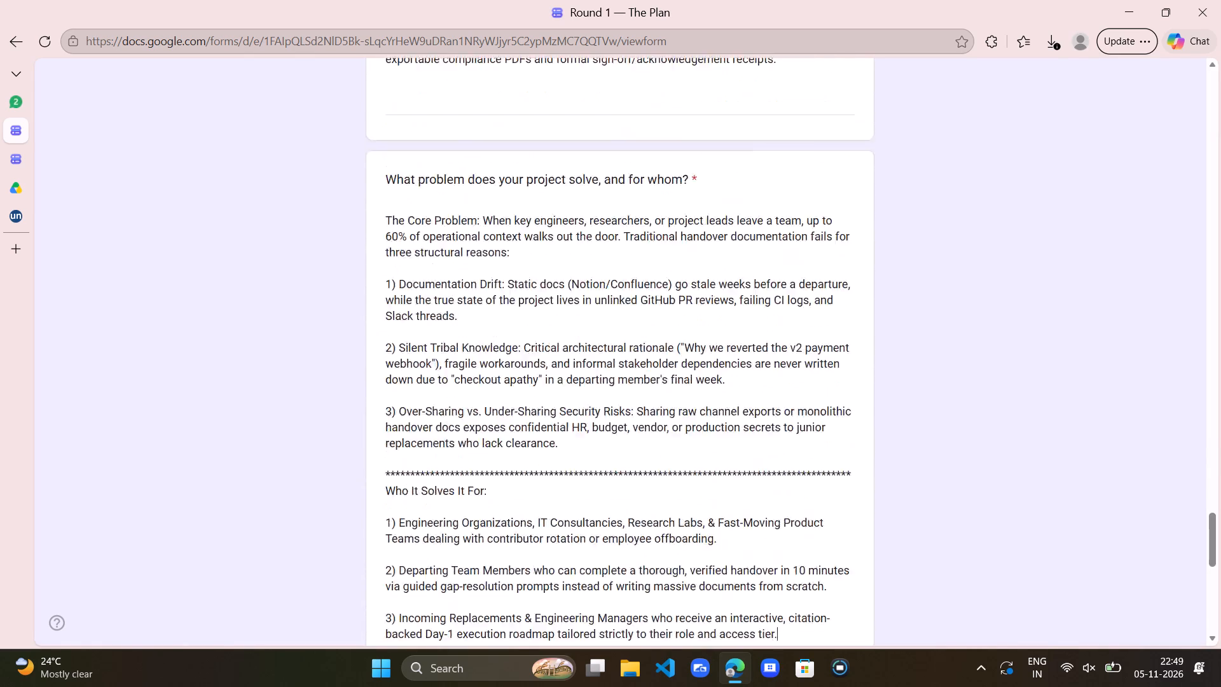
{"action": "scroll", "coordinate": [438, 241], "scroll_direction": "up", "scroll_amount": 5}
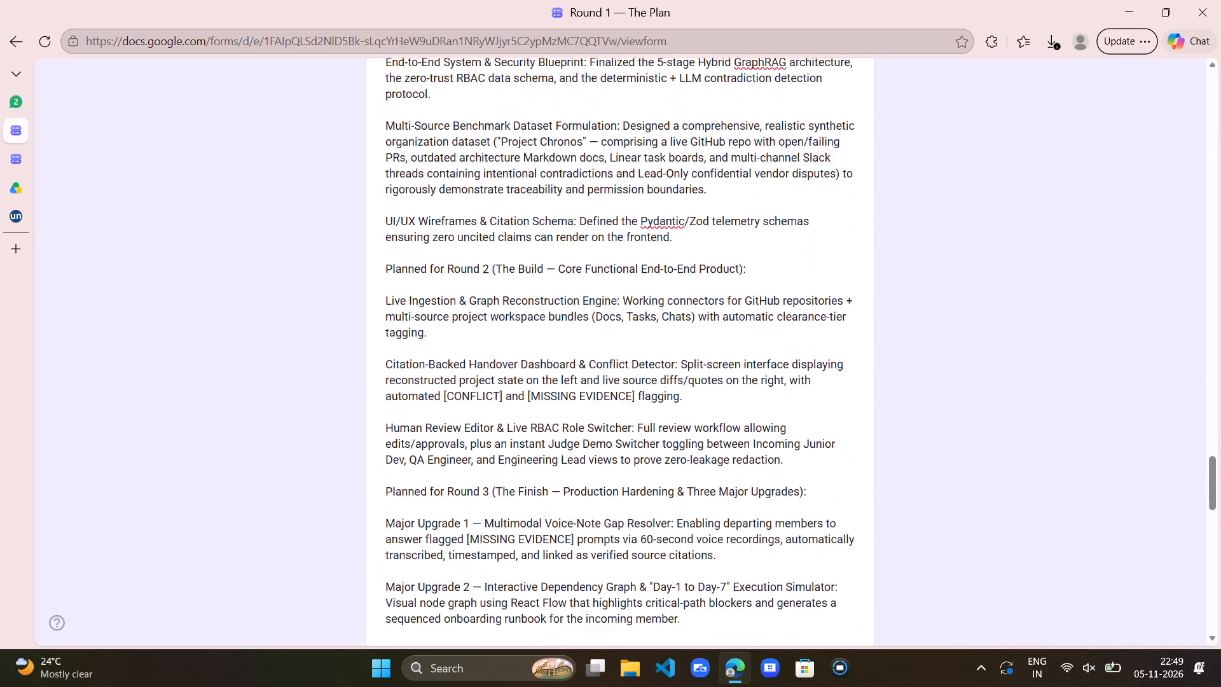
{"action": "scroll", "coordinate": [438, 241], "scroll_direction": "up", "scroll_amount": 4}
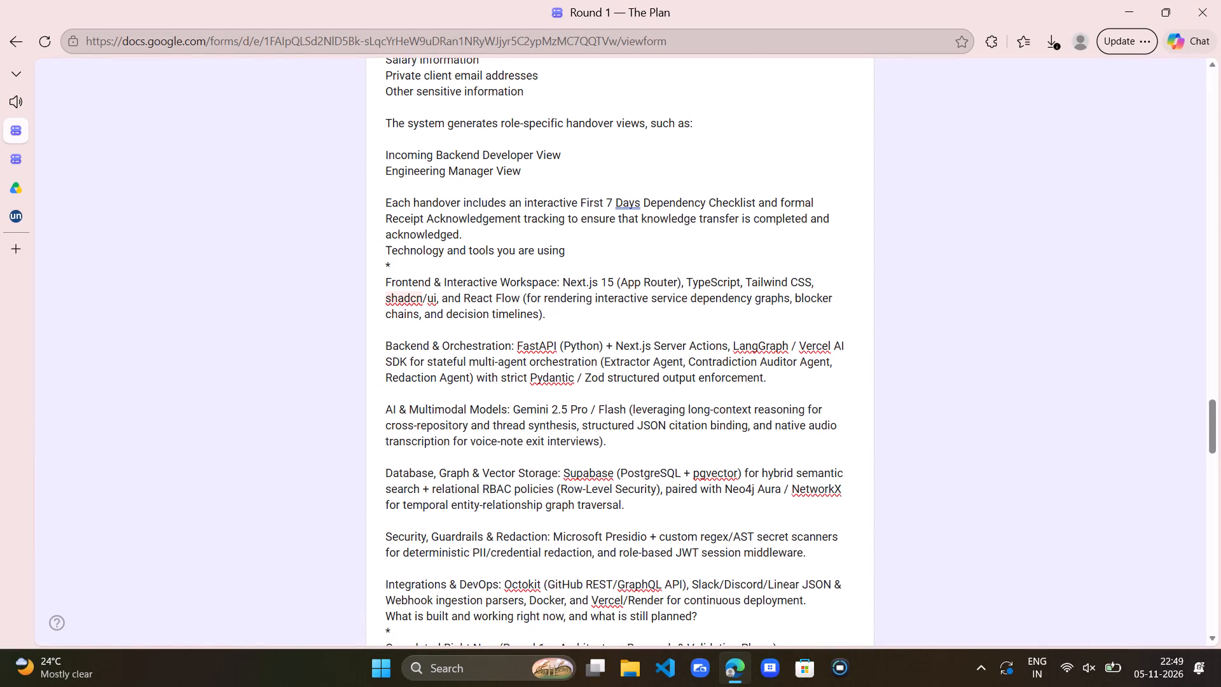
{"action": "scroll", "coordinate": [397, 305], "scroll_direction": "up", "scroll_amount": 3}
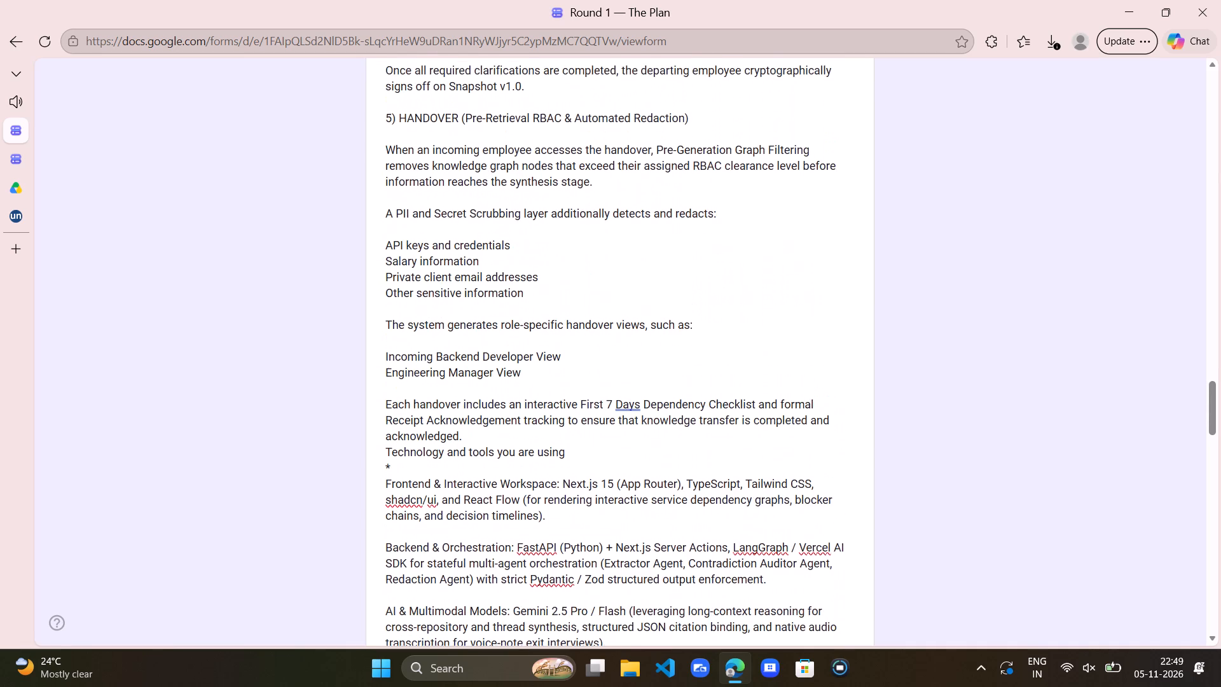
{"action": "scroll", "coordinate": [397, 305], "scroll_direction": "up", "scroll_amount": 3}
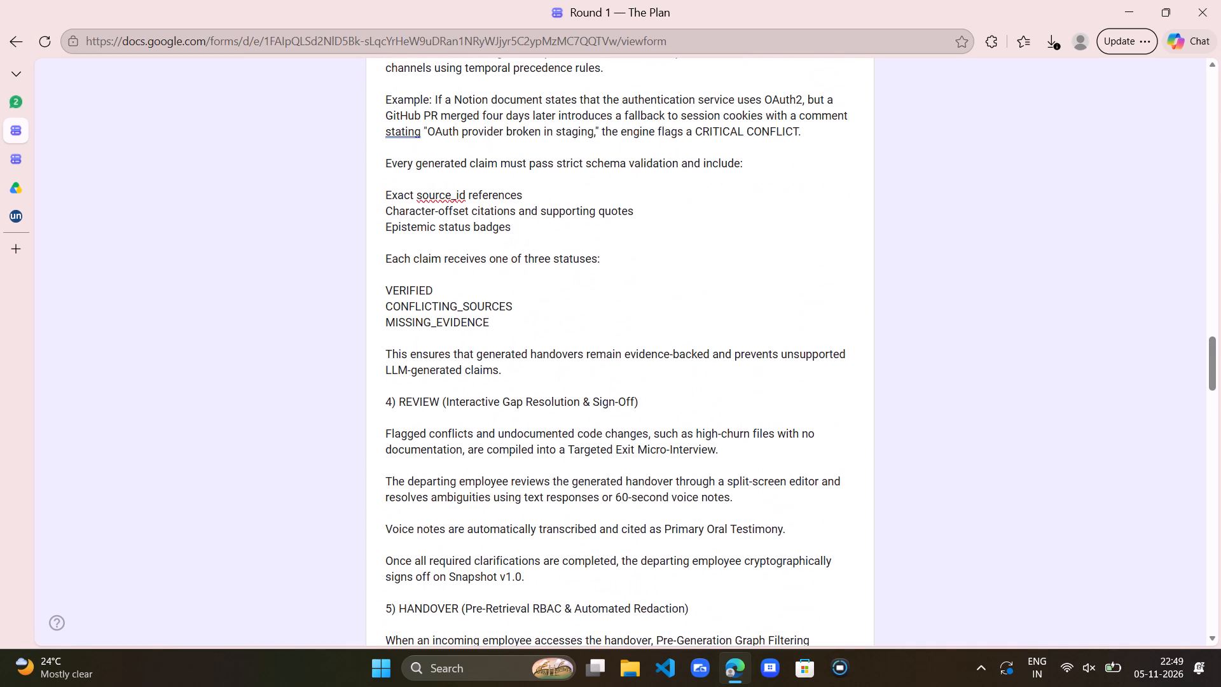
{"action": "scroll", "coordinate": [397, 305], "scroll_direction": "up", "scroll_amount": 6}
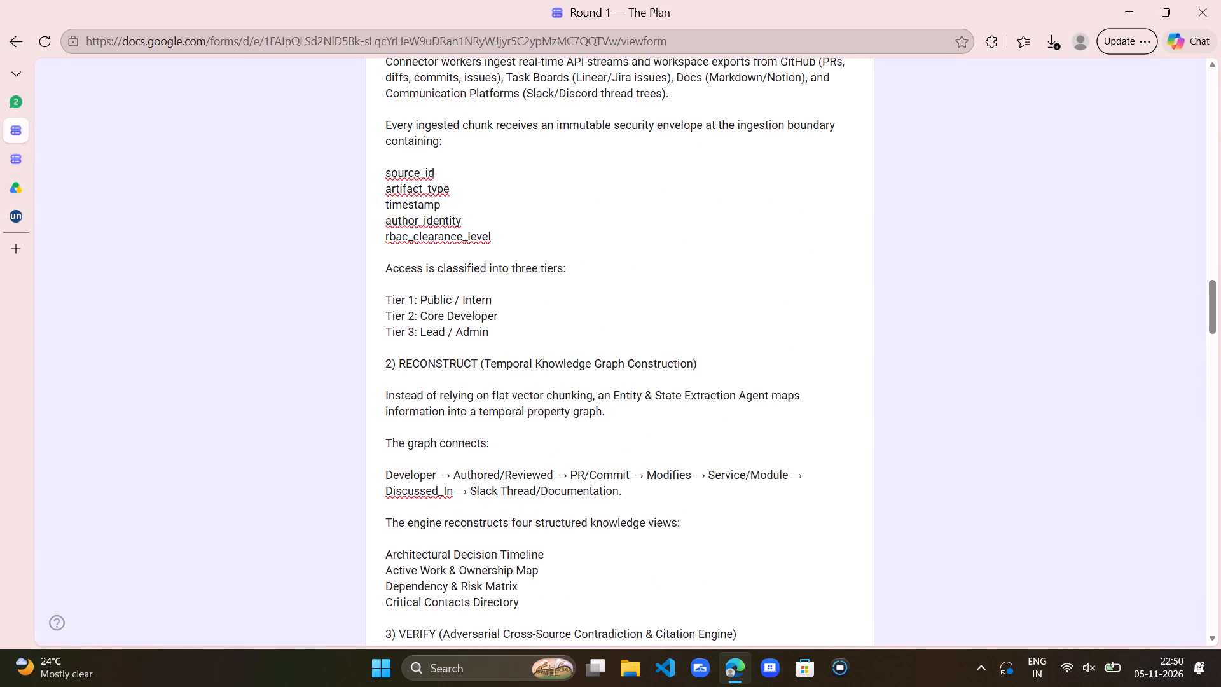
{"action": "scroll", "coordinate": [483, 296], "scroll_direction": "up", "scroll_amount": 2}
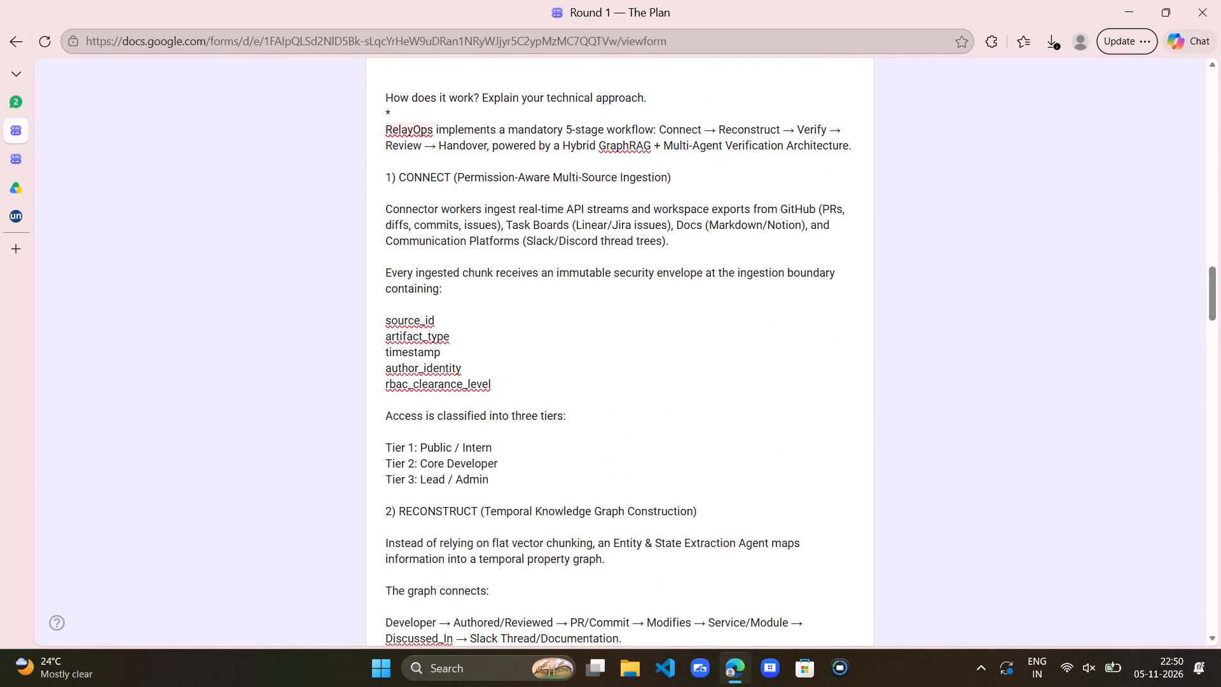
{"action": "left_click_drag", "start_coordinate": [385, 129], "coordinate": [546, 559]}
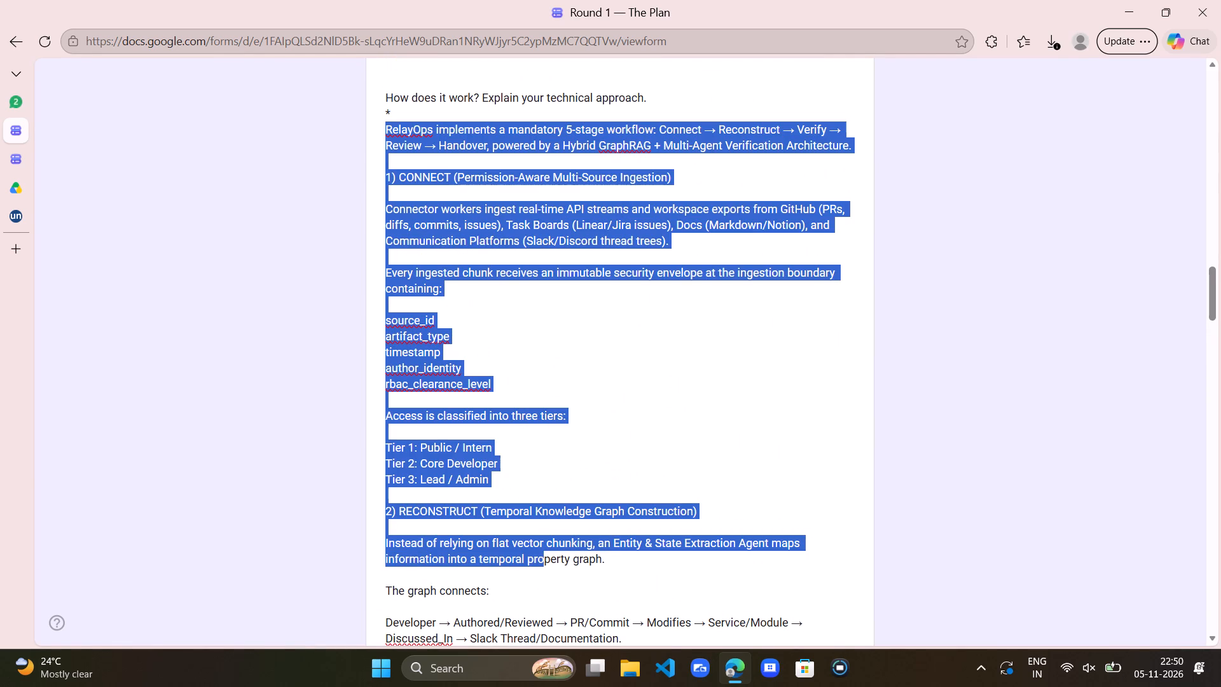
{"action": "left_click_drag", "start_coordinate": [546, 559], "coordinate": [559, 637]}
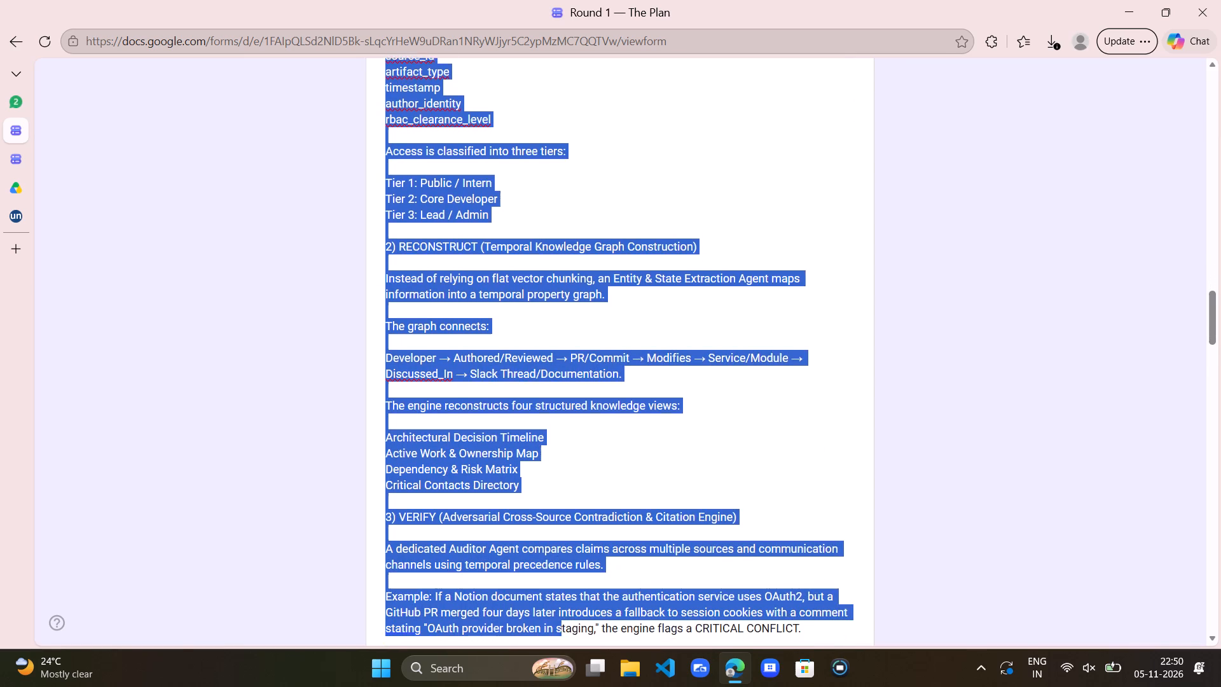
{"action": "left_click_drag", "start_coordinate": [559, 637], "coordinate": [565, 618]}
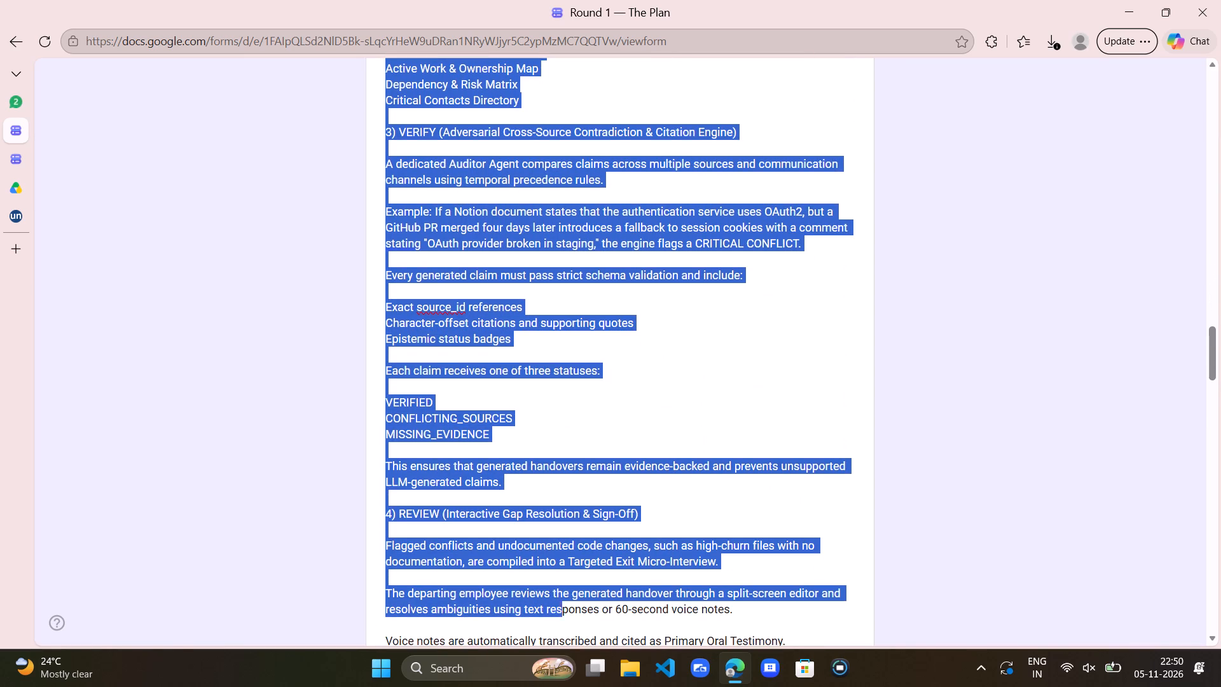
{"action": "left_click_drag", "start_coordinate": [565, 618], "coordinate": [563, 594]}
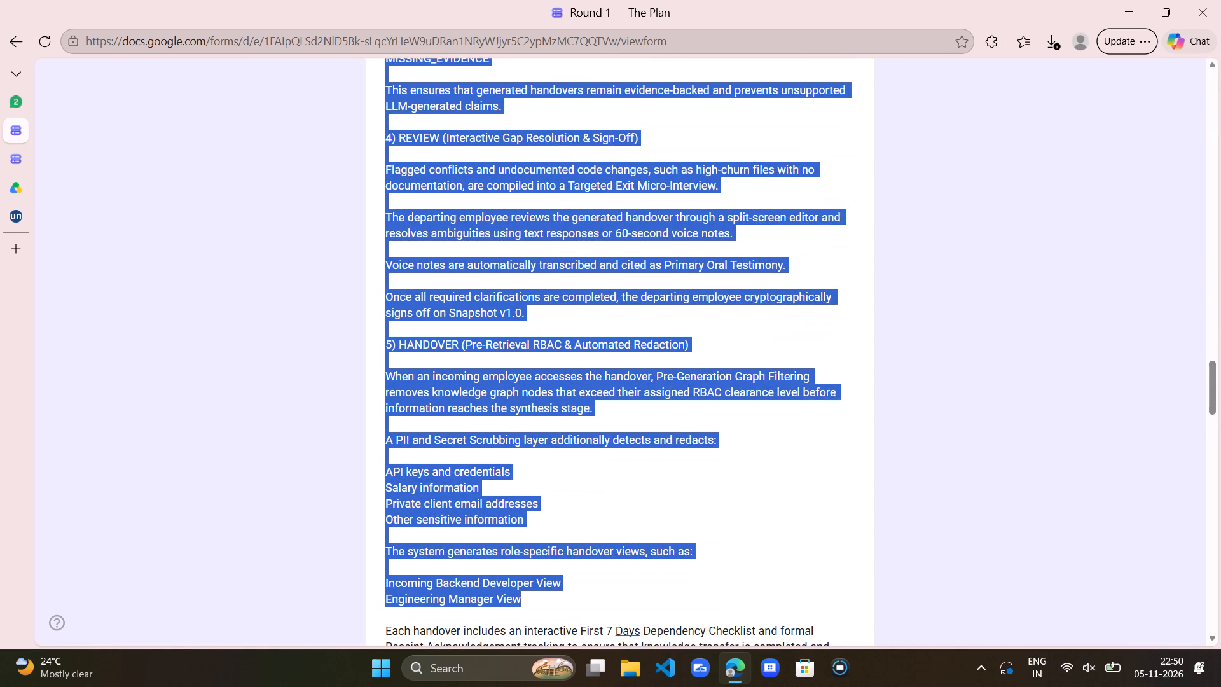
{"action": "left_click_drag", "start_coordinate": [563, 594], "coordinate": [571, 628]}
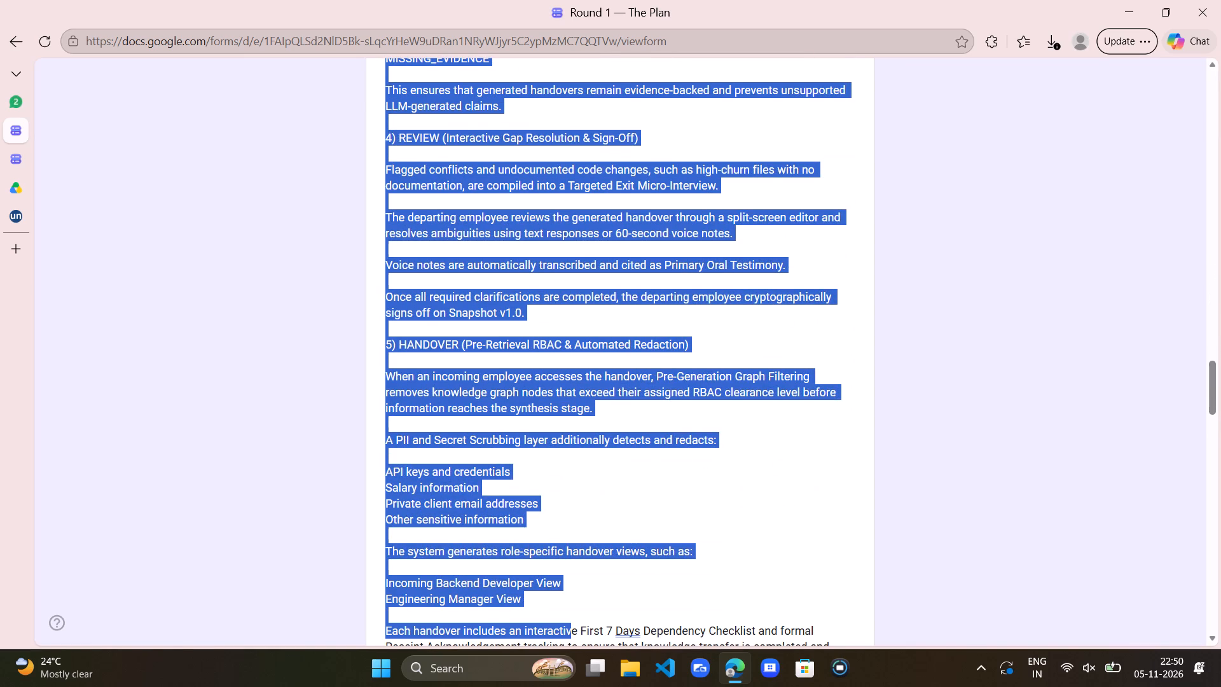
{"action": "left_click_drag", "start_coordinate": [571, 628], "coordinate": [542, 389]}
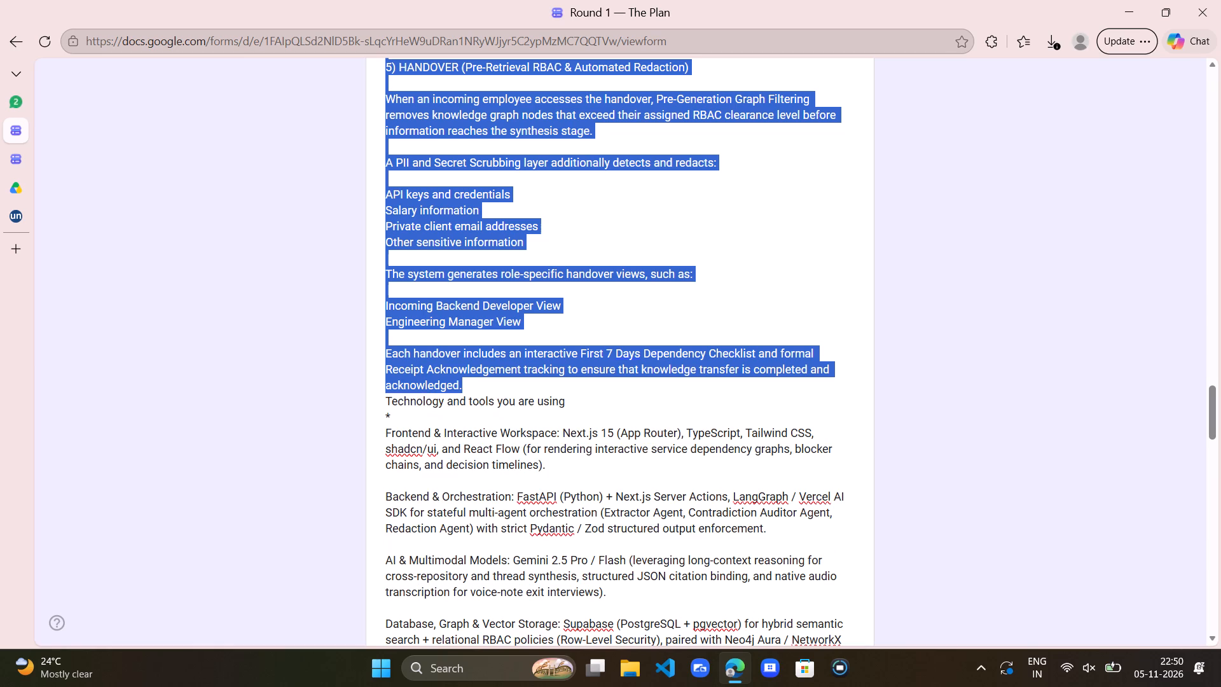
{"action": "left_click_drag", "start_coordinate": [542, 389], "coordinate": [538, 385]}
{"action": "key", "text": "ctrl+x"}
{"action": "scroll", "coordinate": [520, 522], "scroll_direction": "down", "scroll_amount": 3}
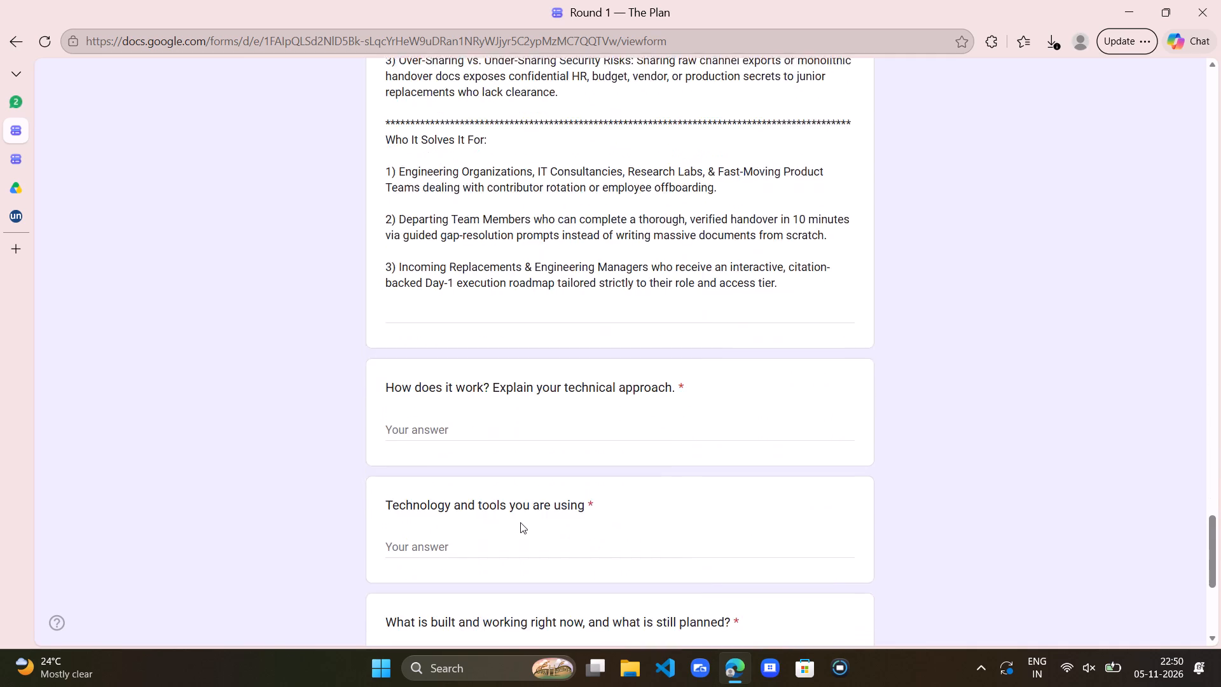
{"action": "scroll", "coordinate": [520, 522], "scroll_direction": "down", "scroll_amount": 2}
{"action": "scroll", "coordinate": [520, 522], "scroll_direction": "up", "scroll_amount": 1}
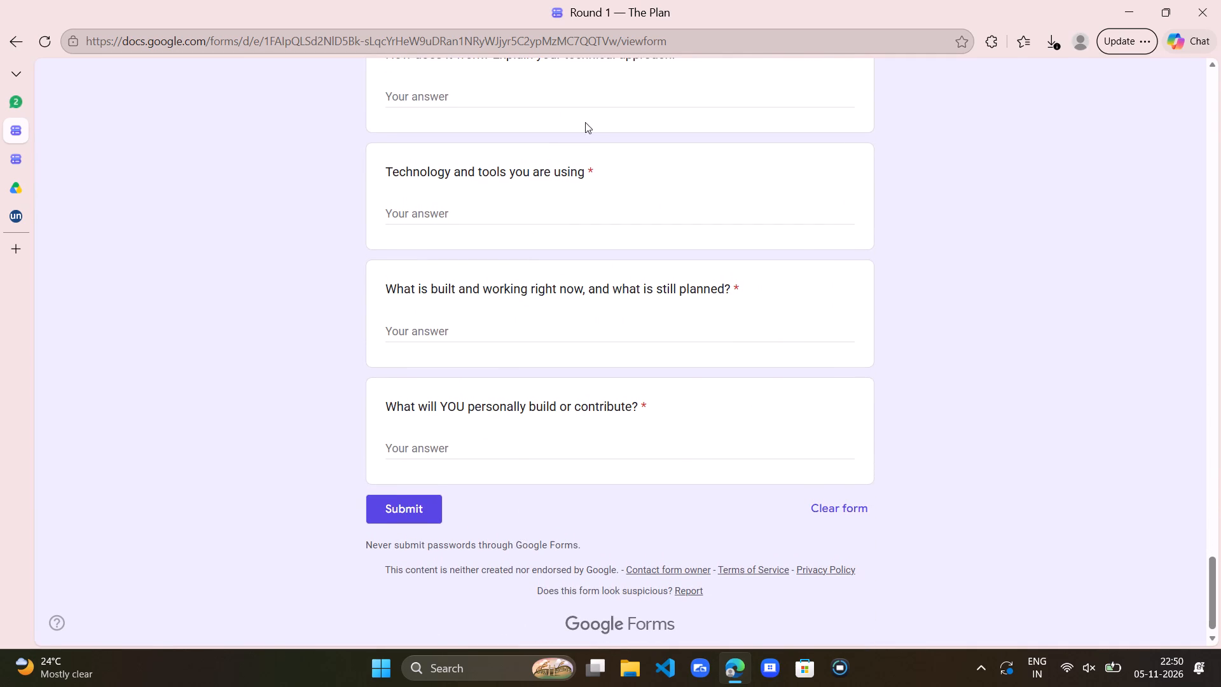
{"action": "left_click", "coordinate": [607, 97]}
{"action": "key", "text": "ctrl+v"}
Move the text from "Frontend & Interactive Workspace" through "continuous deployment." out of the solution answer into "Technology and tools you are using".
{"action": "scroll", "coordinate": [607, 97], "scroll_direction": "up", "scroll_amount": 7}
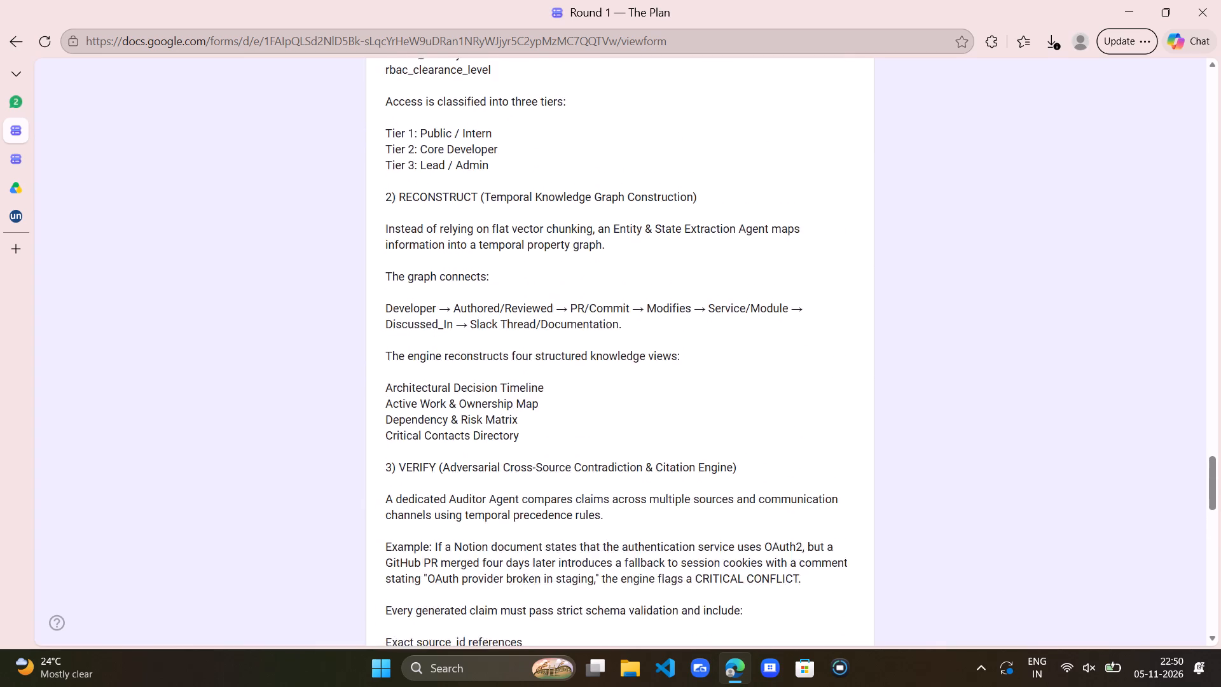
{"action": "scroll", "coordinate": [607, 97], "scroll_direction": "up", "scroll_amount": 10}
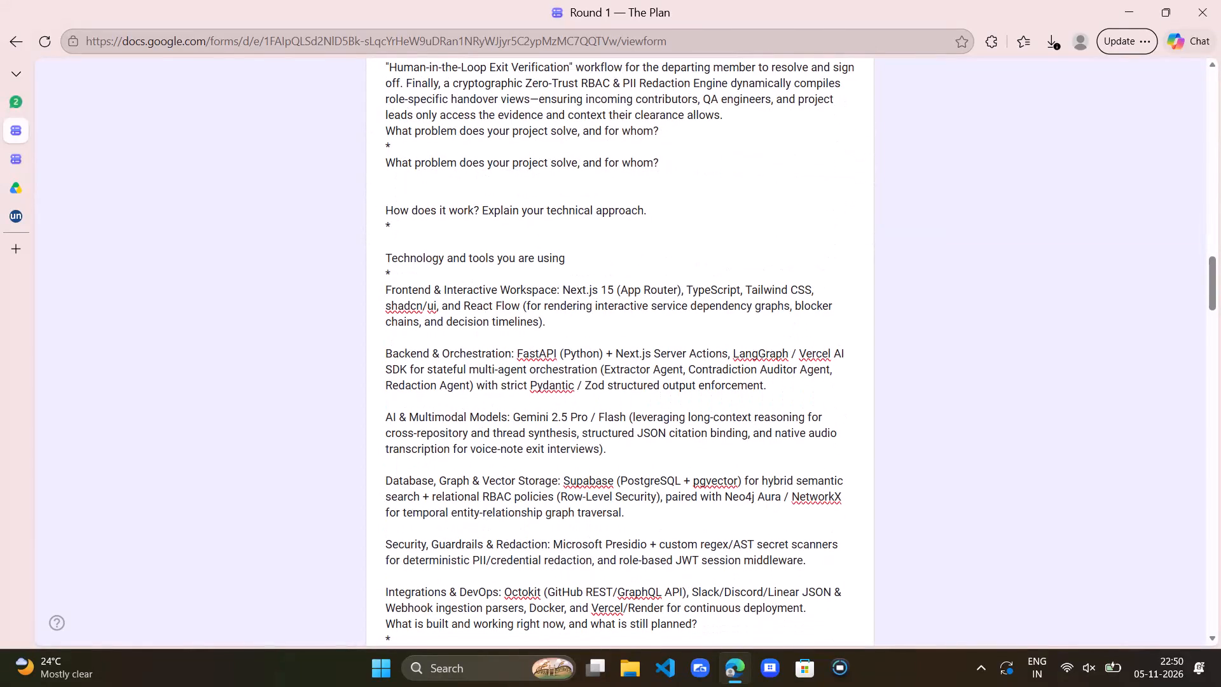
{"action": "scroll", "coordinate": [607, 97], "scroll_direction": "down", "scroll_amount": 2}
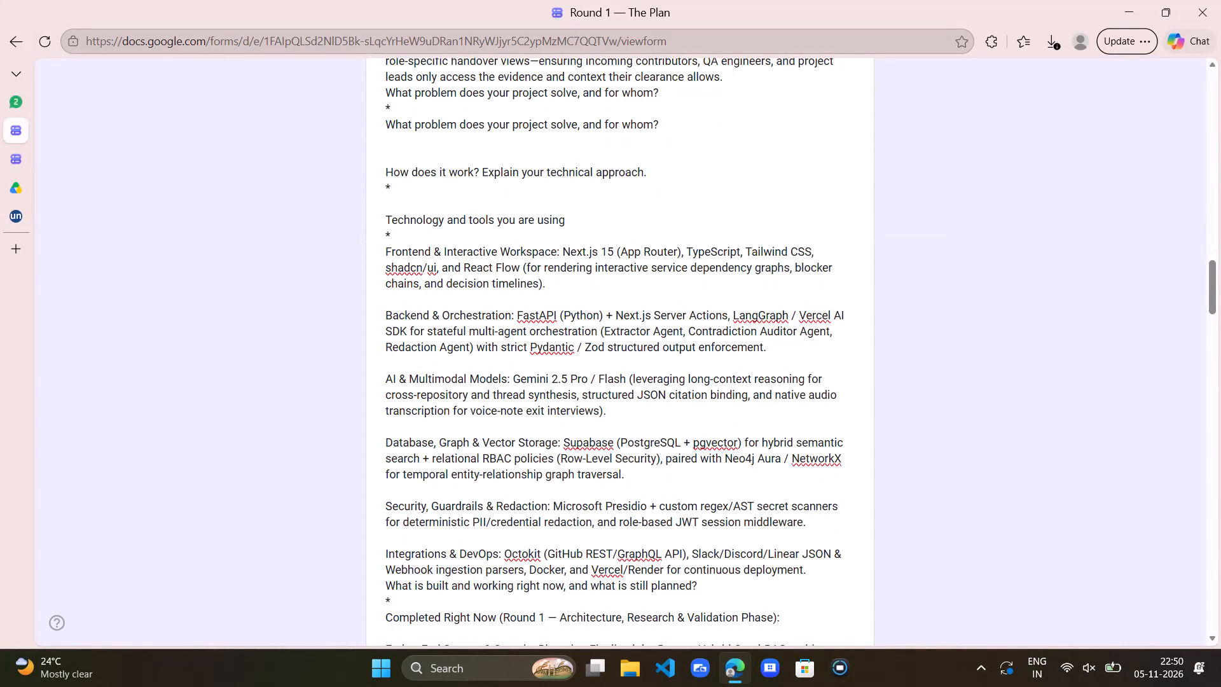
{"action": "left_click_drag", "start_coordinate": [701, 585], "coordinate": [623, 576]}
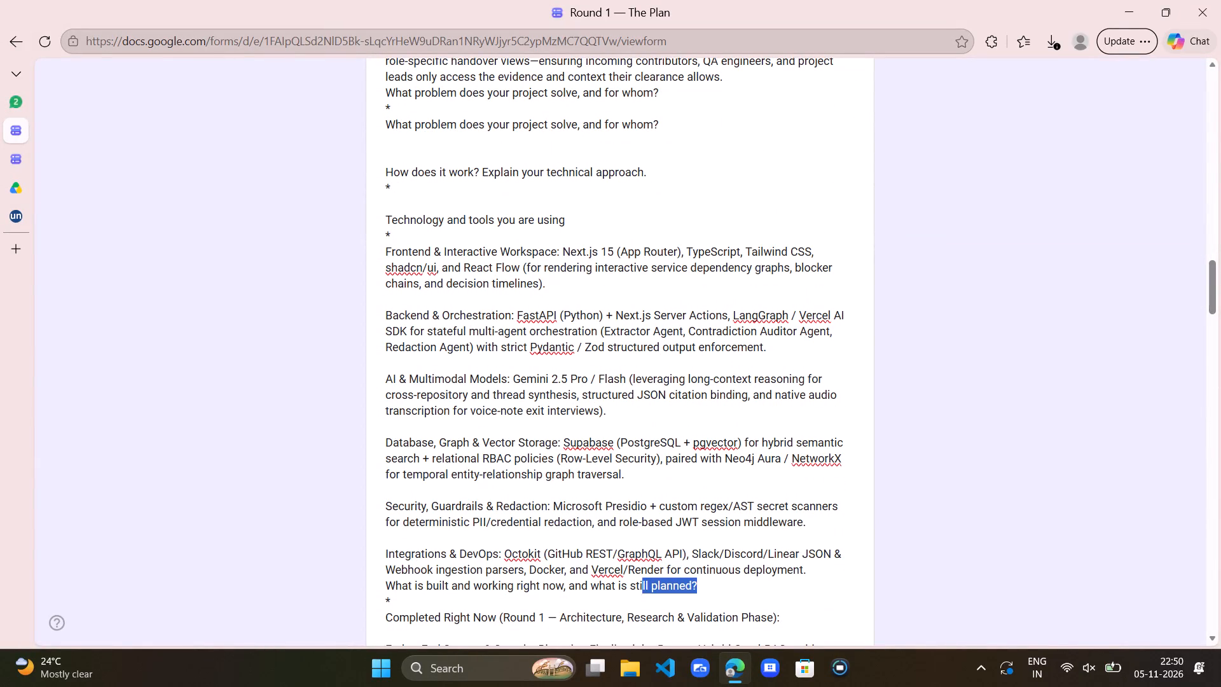
{"action": "left_click_drag", "start_coordinate": [623, 576], "coordinate": [583, 568]}
{"action": "left_click", "coordinate": [693, 588]}
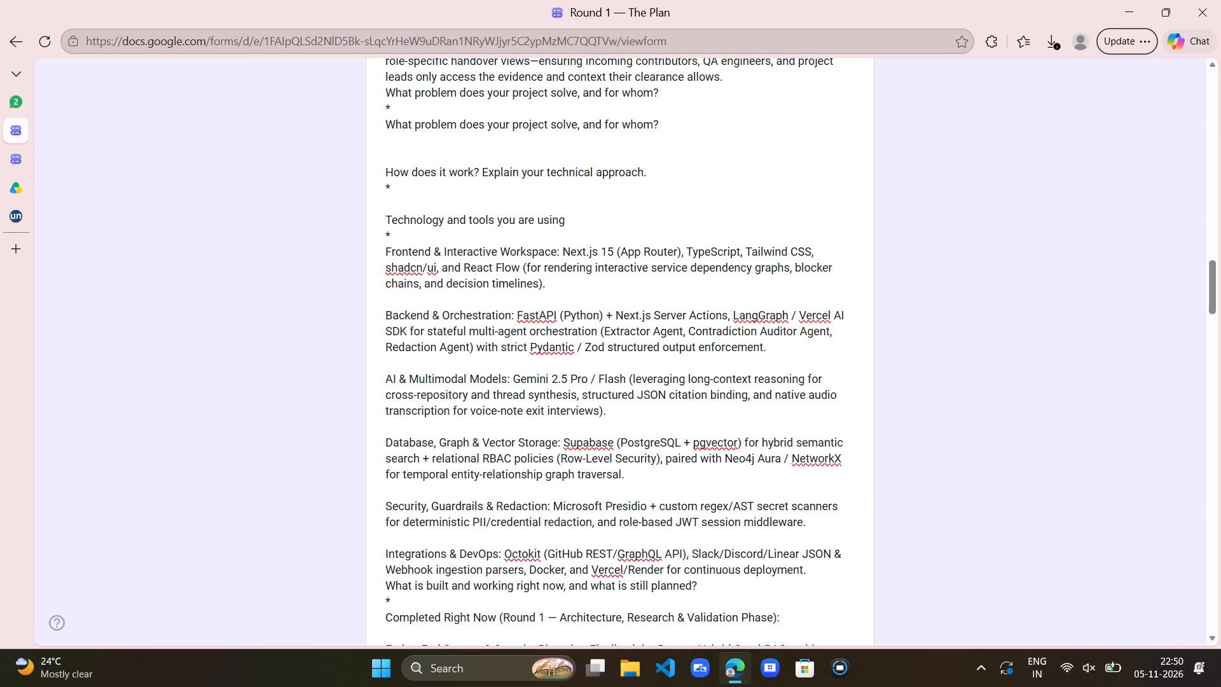
{"action": "left_click_drag", "start_coordinate": [815, 572], "coordinate": [379, 254]}
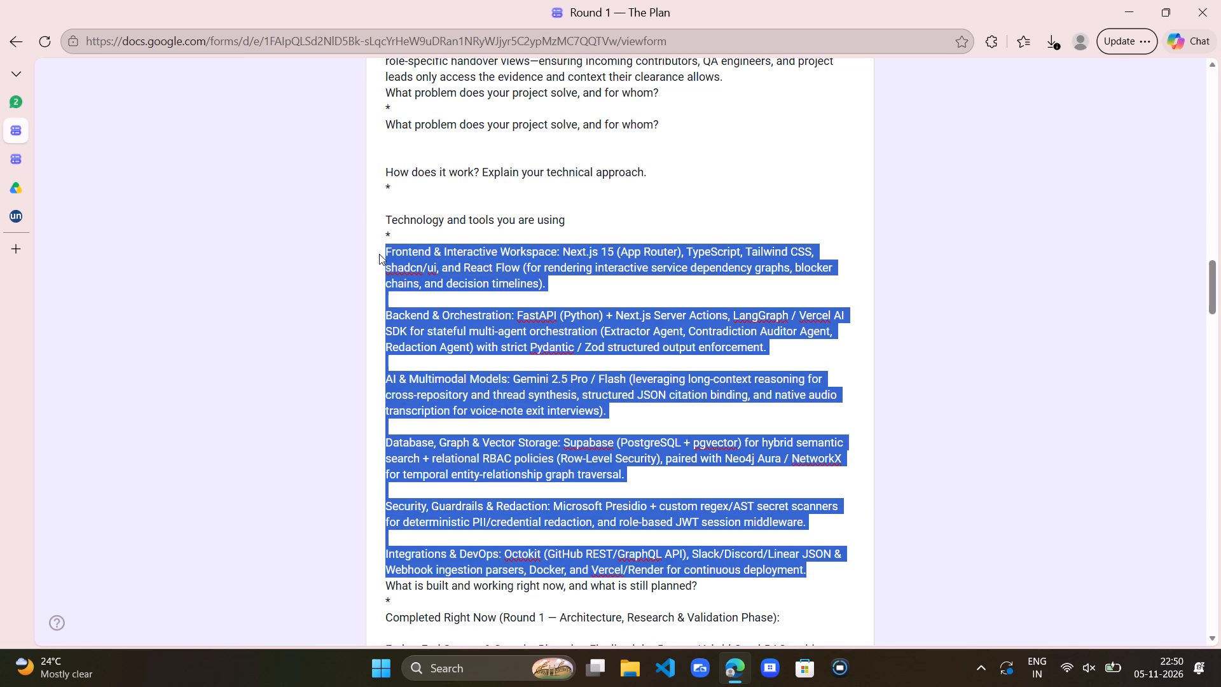
{"action": "key", "text": "ctrl+x"}
{"action": "scroll", "coordinate": [379, 254], "scroll_direction": "down", "scroll_amount": 10}
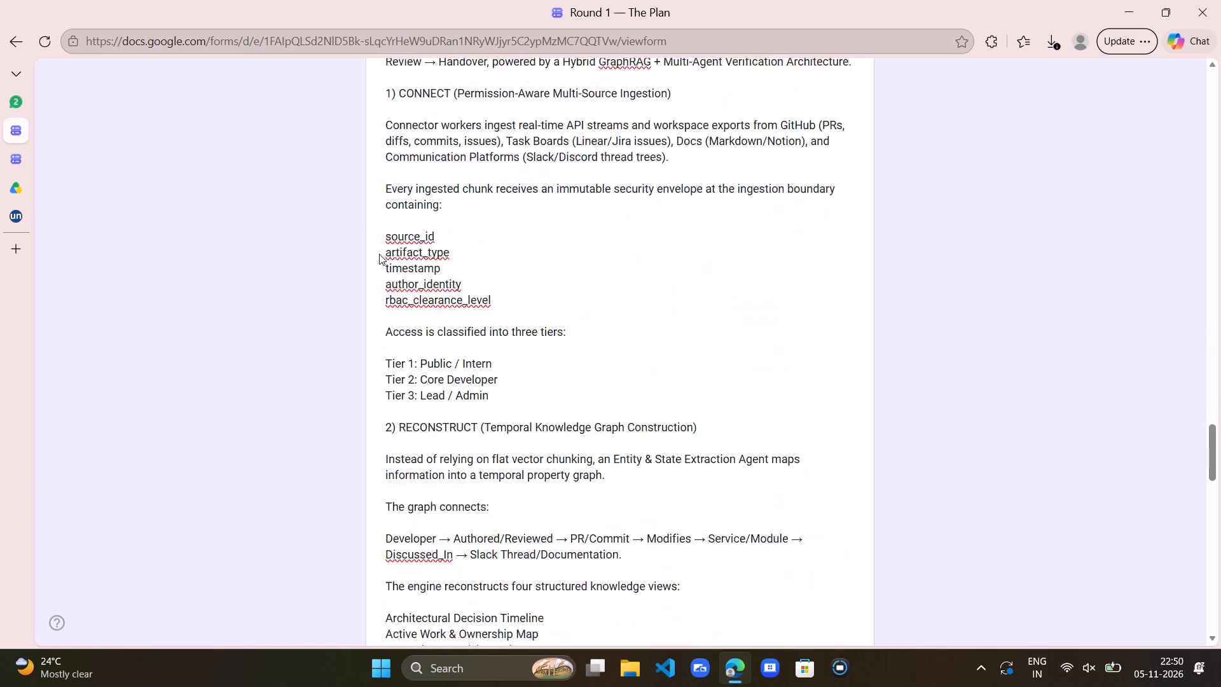
{"action": "scroll", "coordinate": [379, 254], "scroll_direction": "down", "scroll_amount": 4}
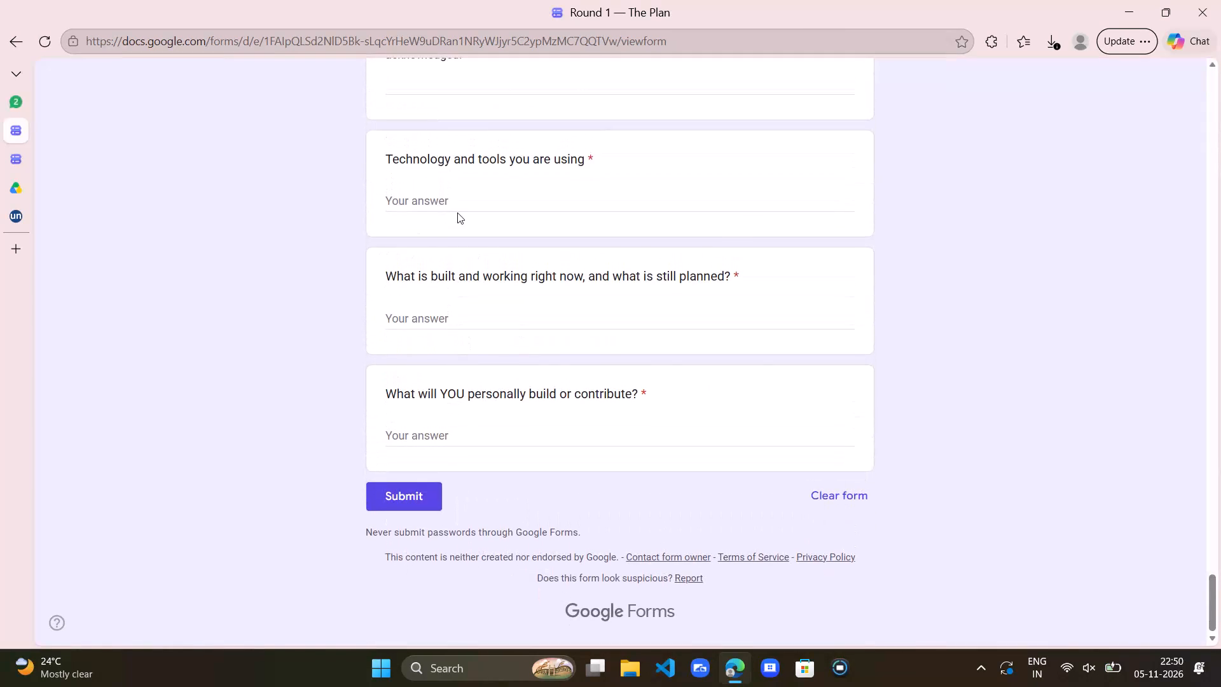
{"action": "left_click", "coordinate": [475, 197]}
{"action": "key", "text": "ctrl+v"}
Review the built-and-planned text left in the solution answer, from "Completed Right Now" onward, against the unanswered questions at the form's end.
{"action": "scroll", "coordinate": [475, 197], "scroll_direction": "up", "scroll_amount": 3}
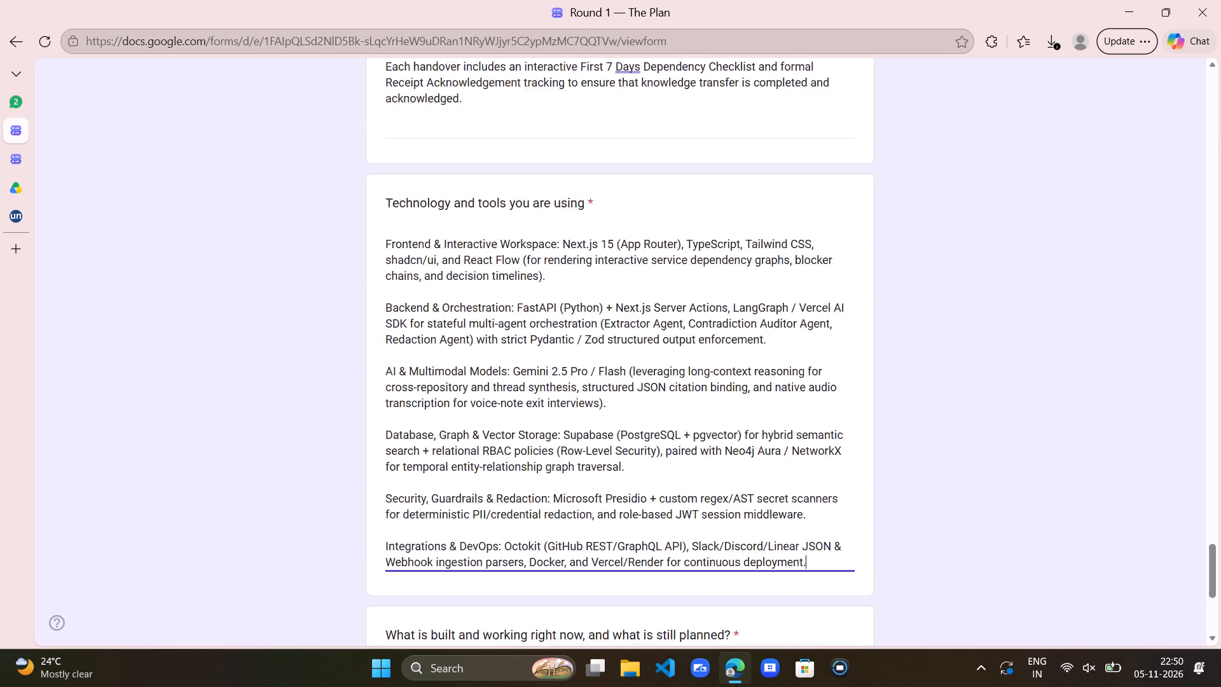
{"action": "scroll", "coordinate": [475, 197], "scroll_direction": "up", "scroll_amount": 12}
{"action": "scroll", "coordinate": [475, 197], "scroll_direction": "down", "scroll_amount": 2}
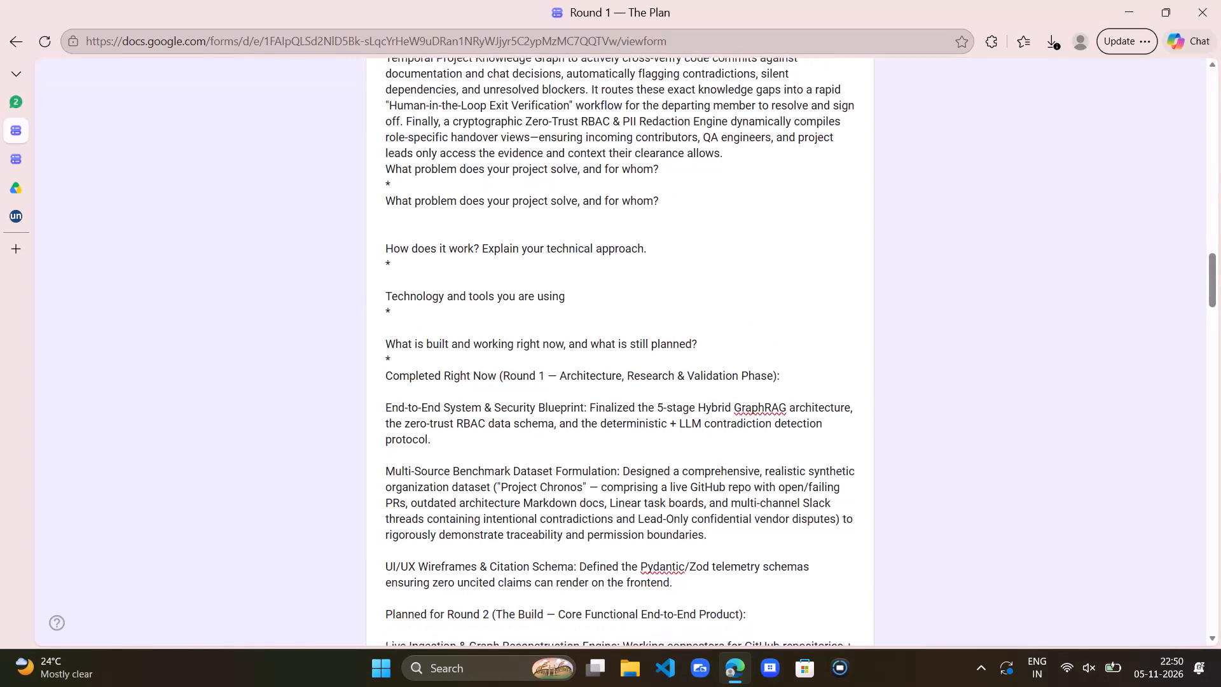
{"action": "scroll", "coordinate": [475, 197], "scroll_direction": "down", "scroll_amount": 1}
{"action": "scroll", "coordinate": [535, 288], "scroll_direction": "down", "scroll_amount": 2}
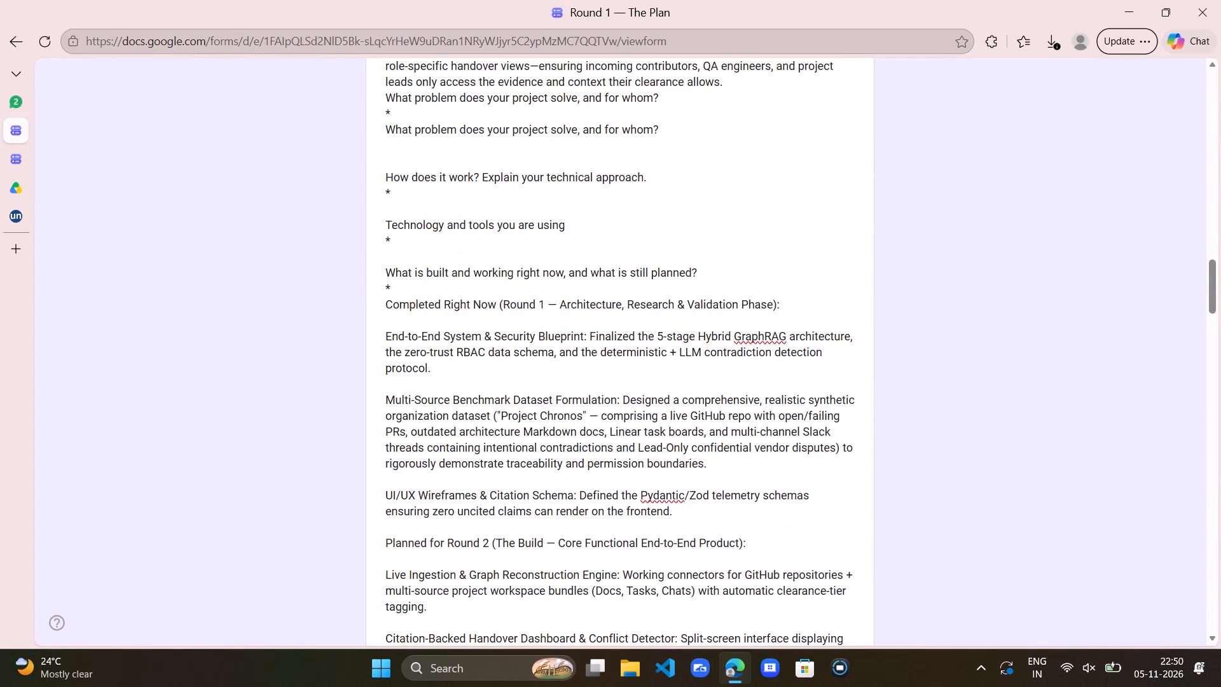
{"action": "scroll", "coordinate": [535, 288], "scroll_direction": "down", "scroll_amount": 3}
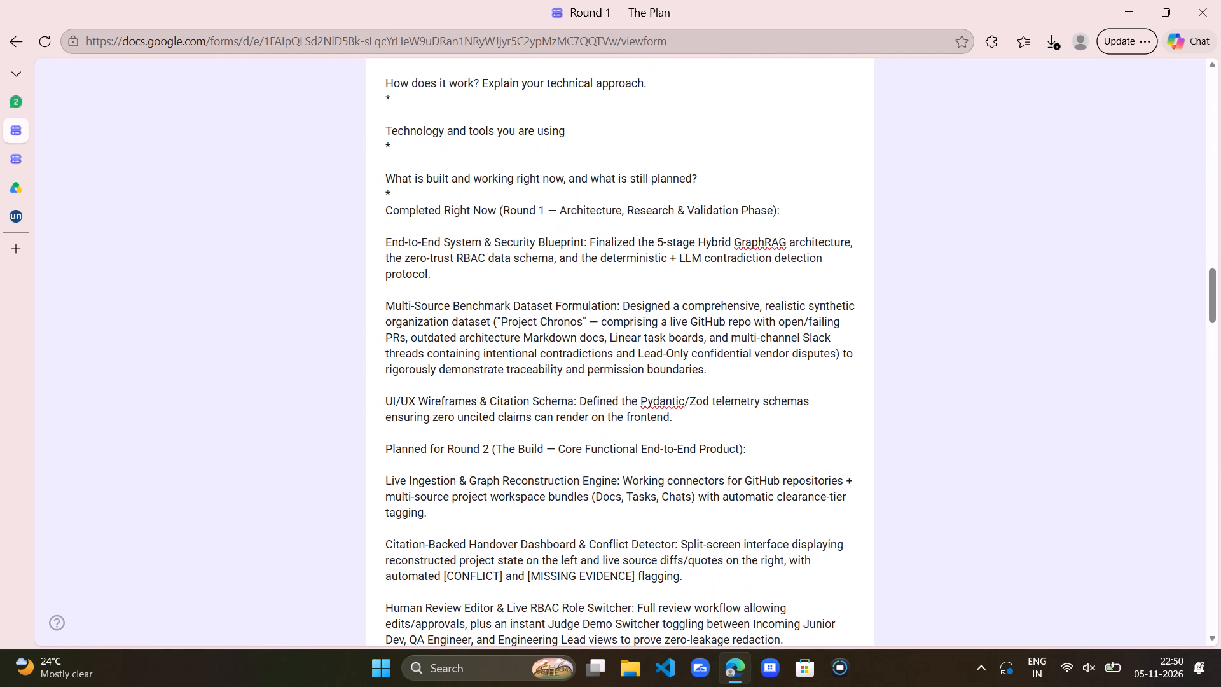
{"action": "scroll", "coordinate": [535, 288], "scroll_direction": "down", "scroll_amount": 1}
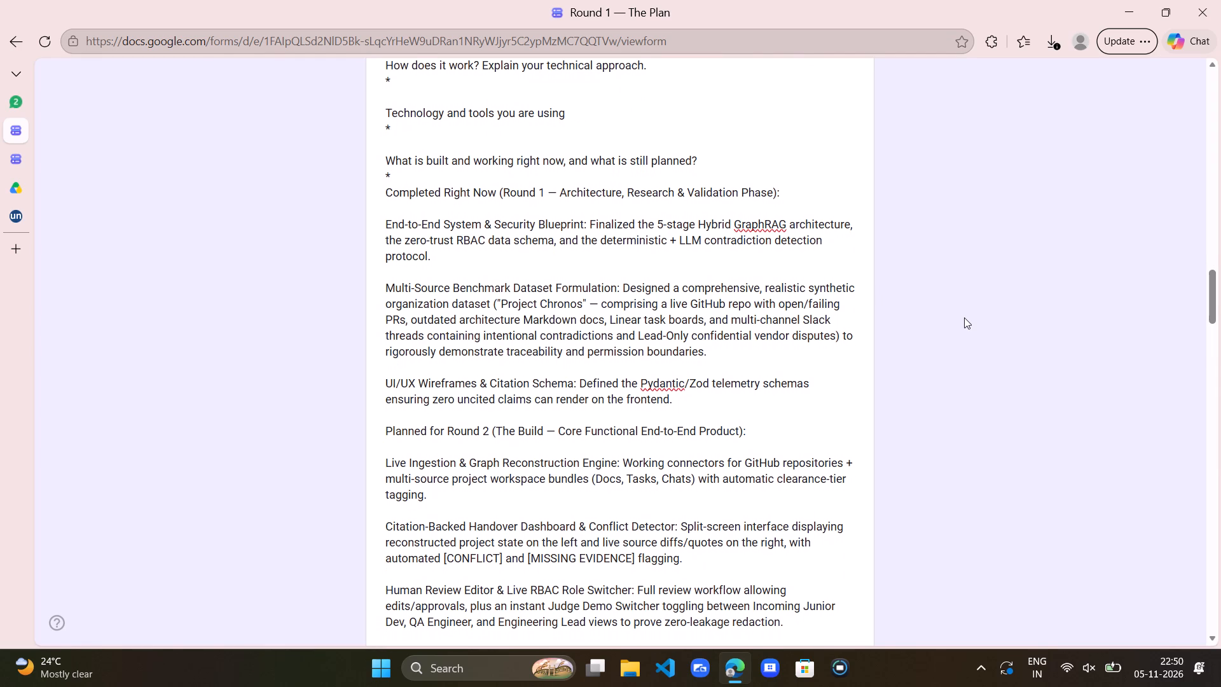
{"action": "scroll", "coordinate": [964, 317], "scroll_direction": "down", "scroll_amount": 11}
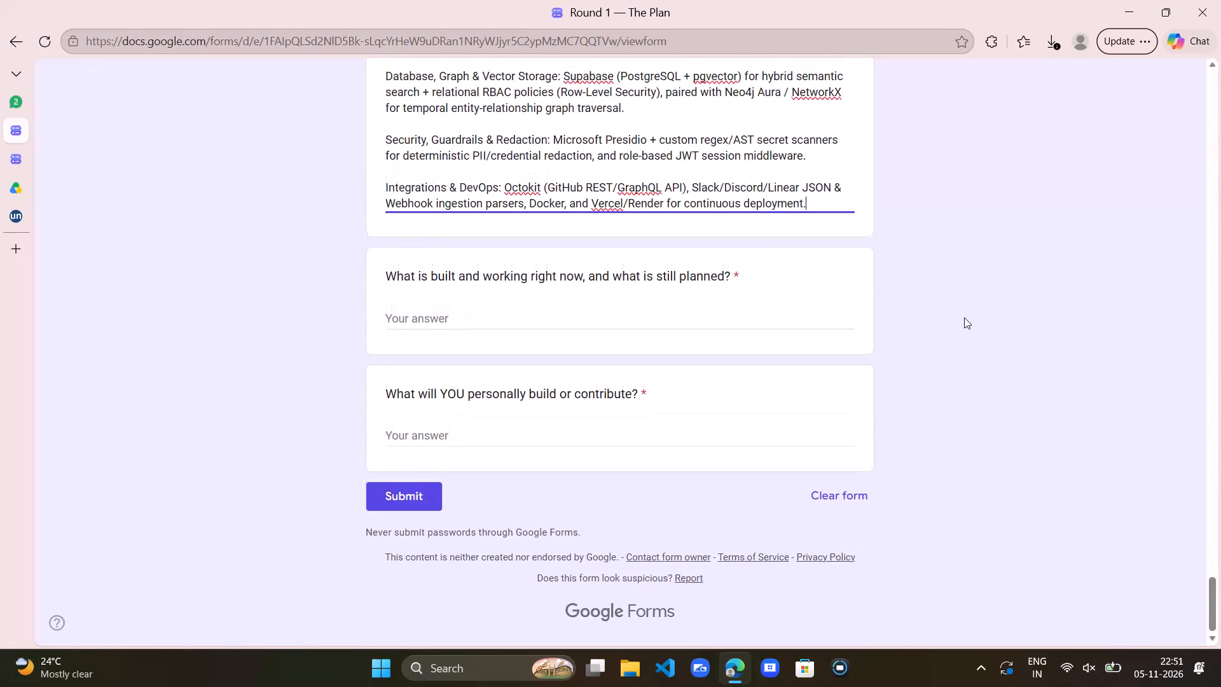
Compare the remaining Completed Right Now, Round 2 and Round 3 text in the solution answer with the filled answers and the empty final questions.
{"action": "scroll", "coordinate": [964, 317], "scroll_direction": "up", "scroll_amount": 9}
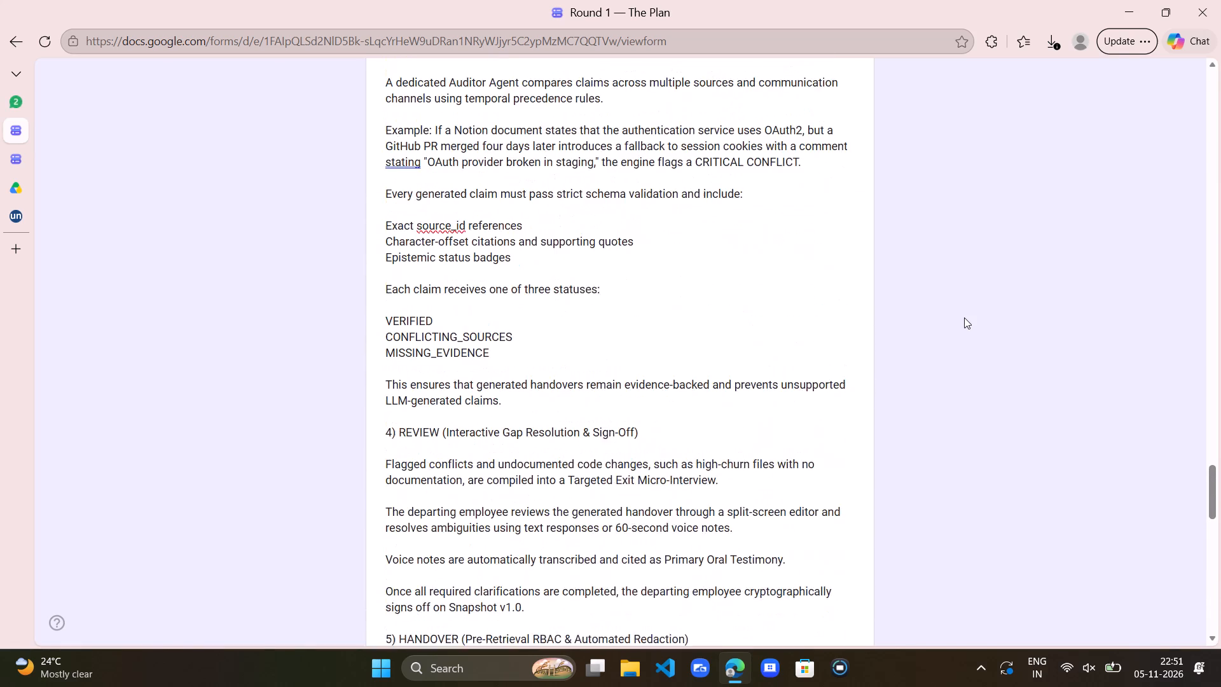
{"action": "scroll", "coordinate": [964, 317], "scroll_direction": "up", "scroll_amount": 6}
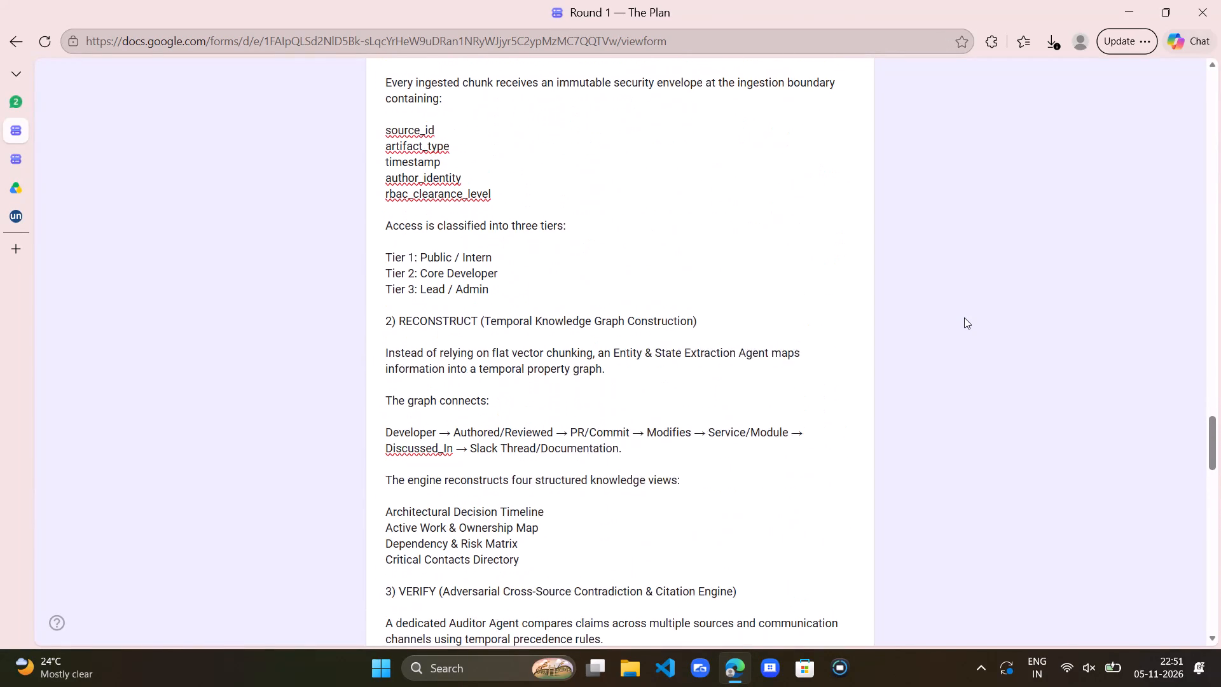
{"action": "scroll", "coordinate": [964, 317], "scroll_direction": "up", "scroll_amount": 6}
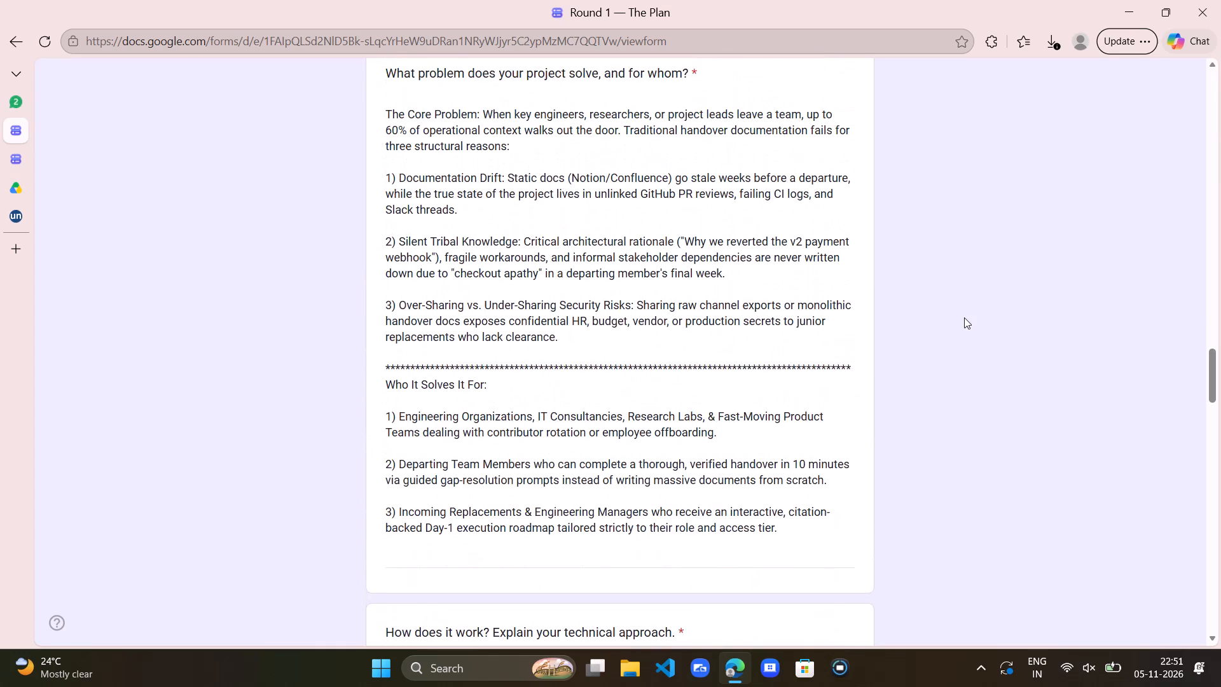
{"action": "scroll", "coordinate": [964, 317], "scroll_direction": "up", "scroll_amount": 5}
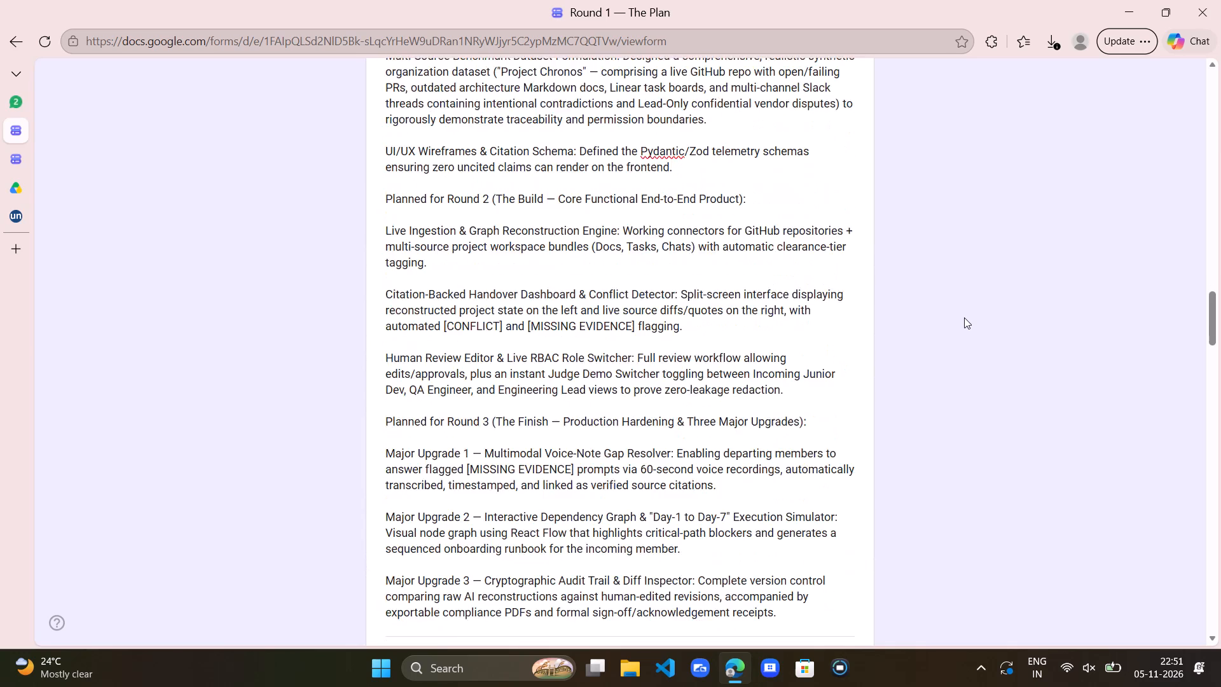
{"action": "scroll", "coordinate": [964, 317], "scroll_direction": "up", "scroll_amount": 1}
{"action": "scroll", "coordinate": [964, 317], "scroll_direction": "down", "scroll_amount": 1}
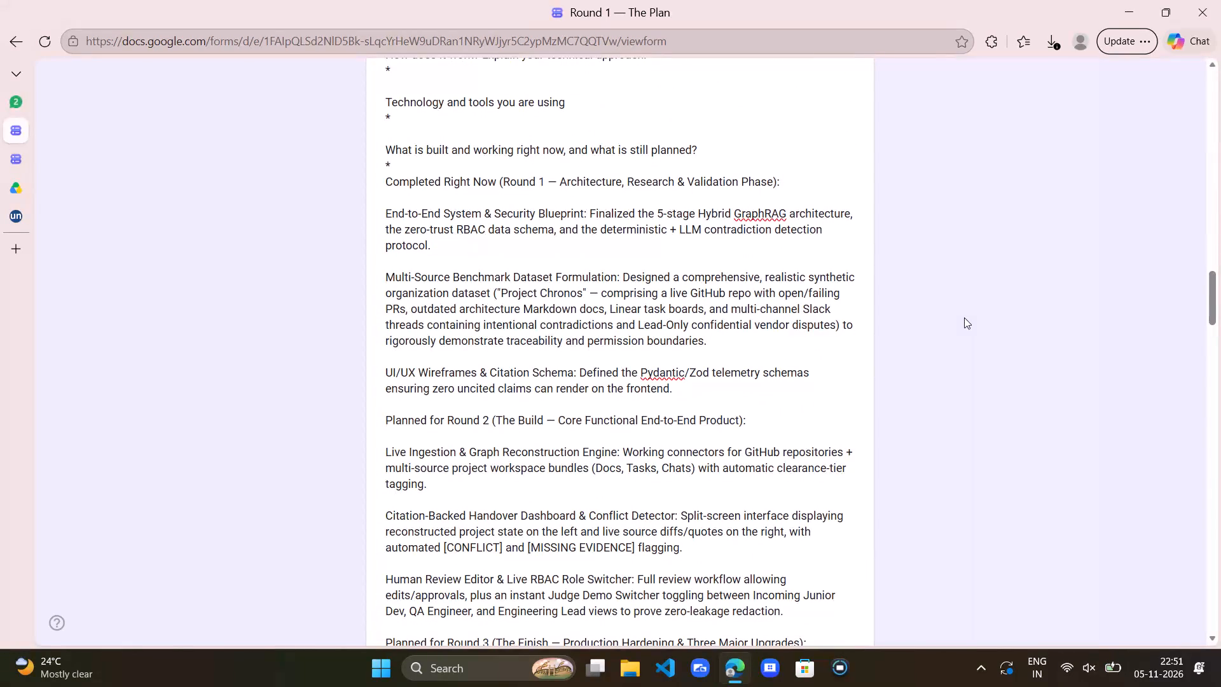
{"action": "scroll", "coordinate": [964, 317], "scroll_direction": "down", "scroll_amount": 3}
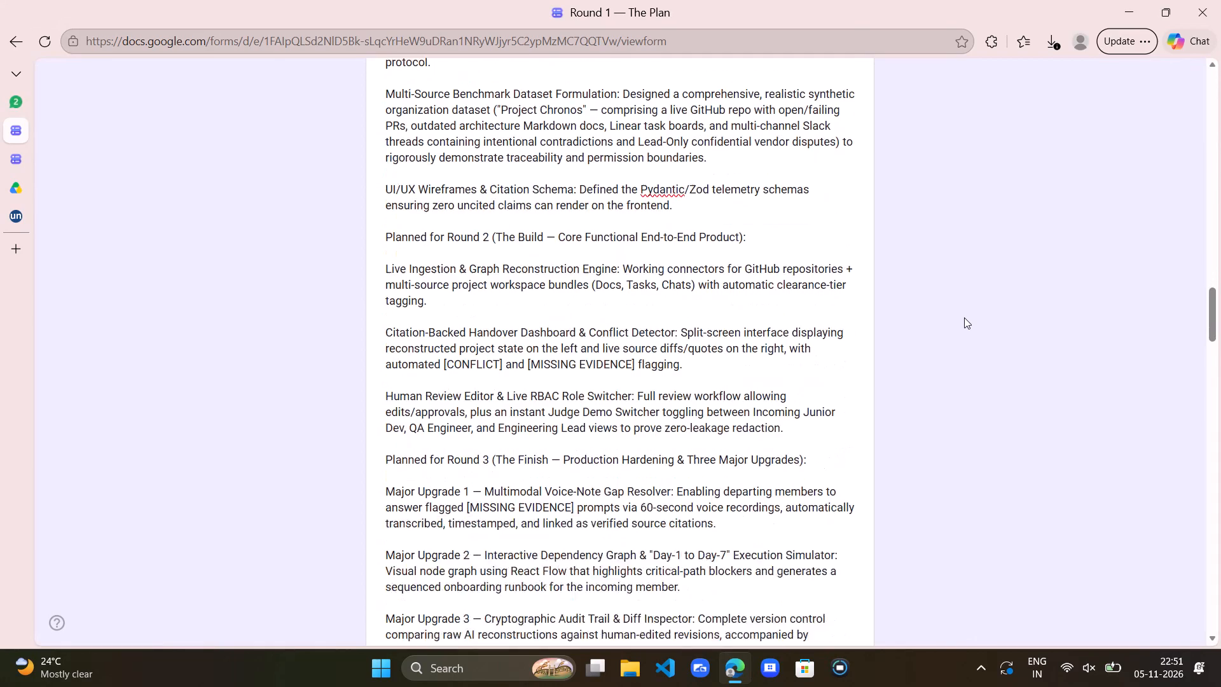
{"action": "scroll", "coordinate": [964, 317], "scroll_direction": "down", "scroll_amount": 14}
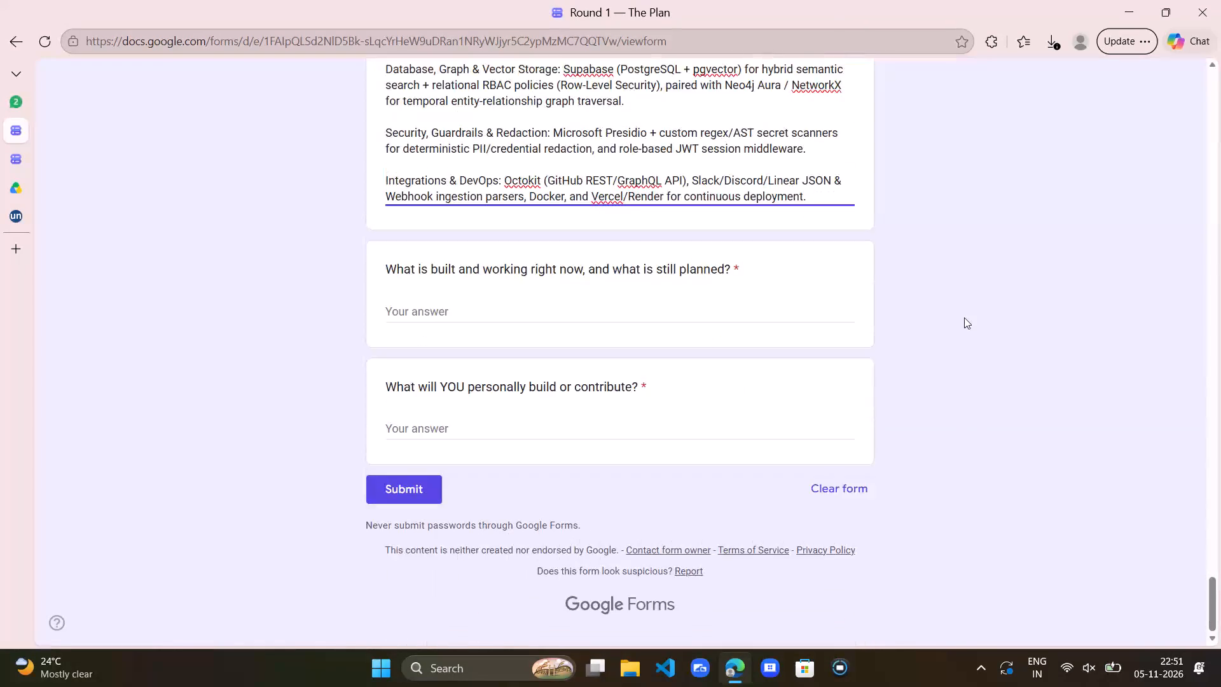
{"action": "scroll", "coordinate": [964, 317], "scroll_direction": "up", "scroll_amount": 3}
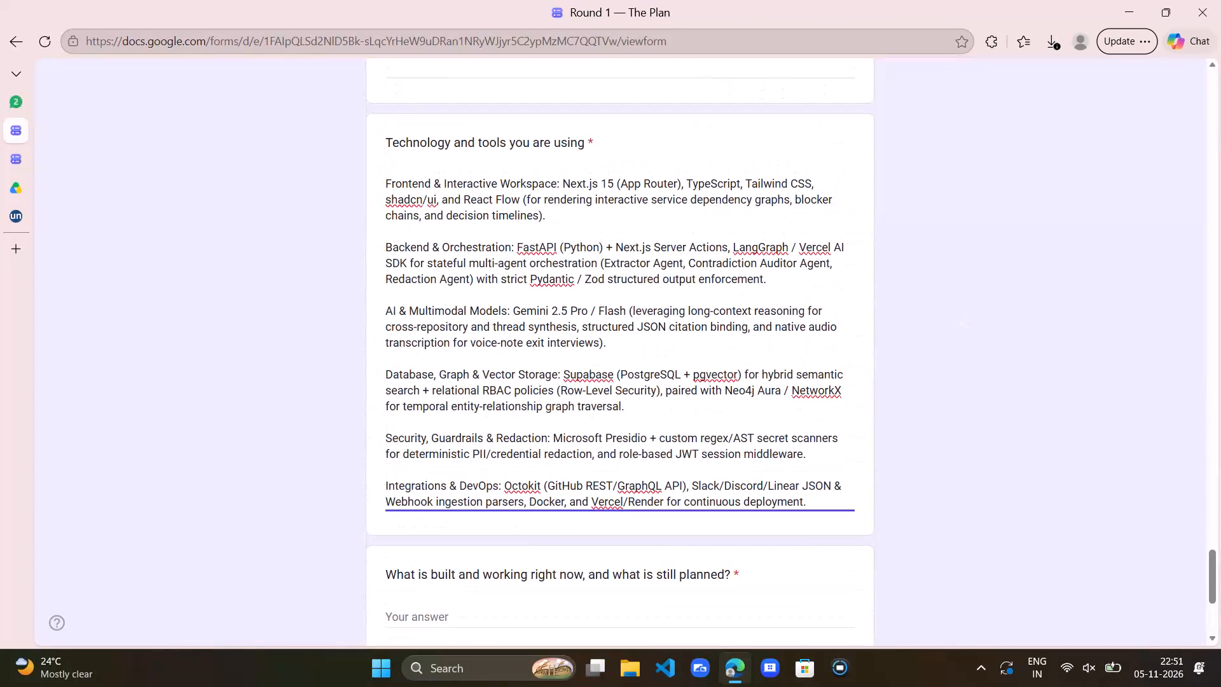
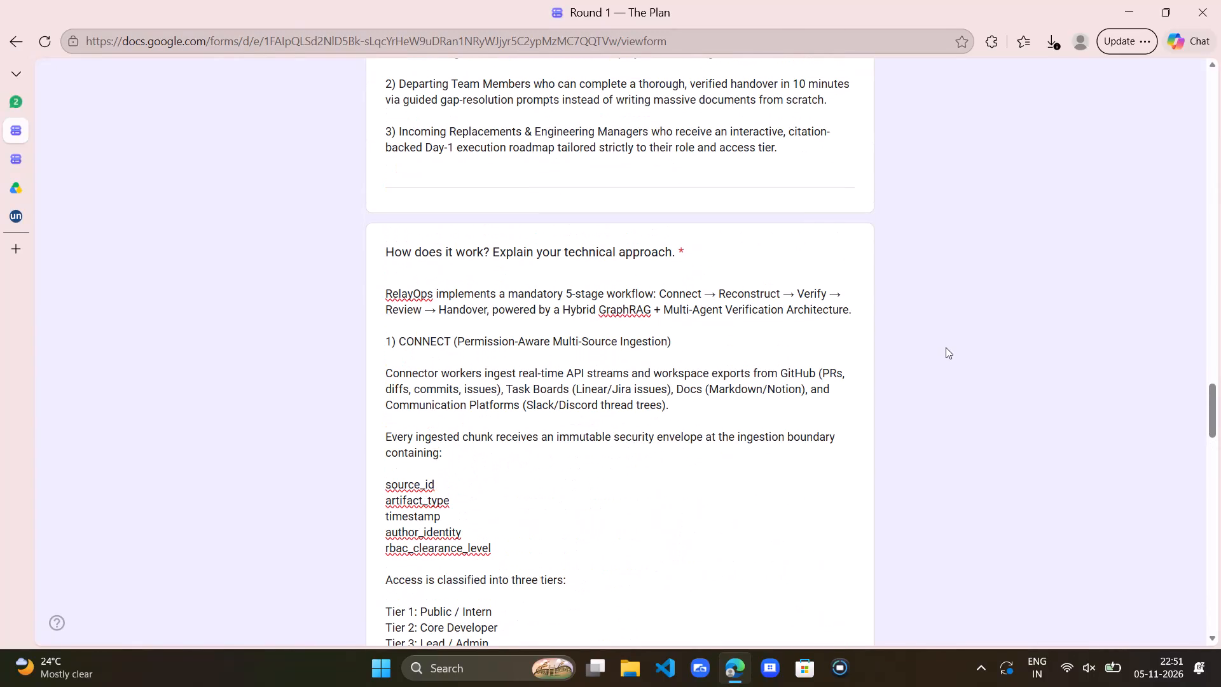
Review the filled technical approach answer, from the Connect stage through the Reconstruct stage.
{"action": "scroll", "coordinate": [946, 347], "scroll_direction": "down", "scroll_amount": 3}
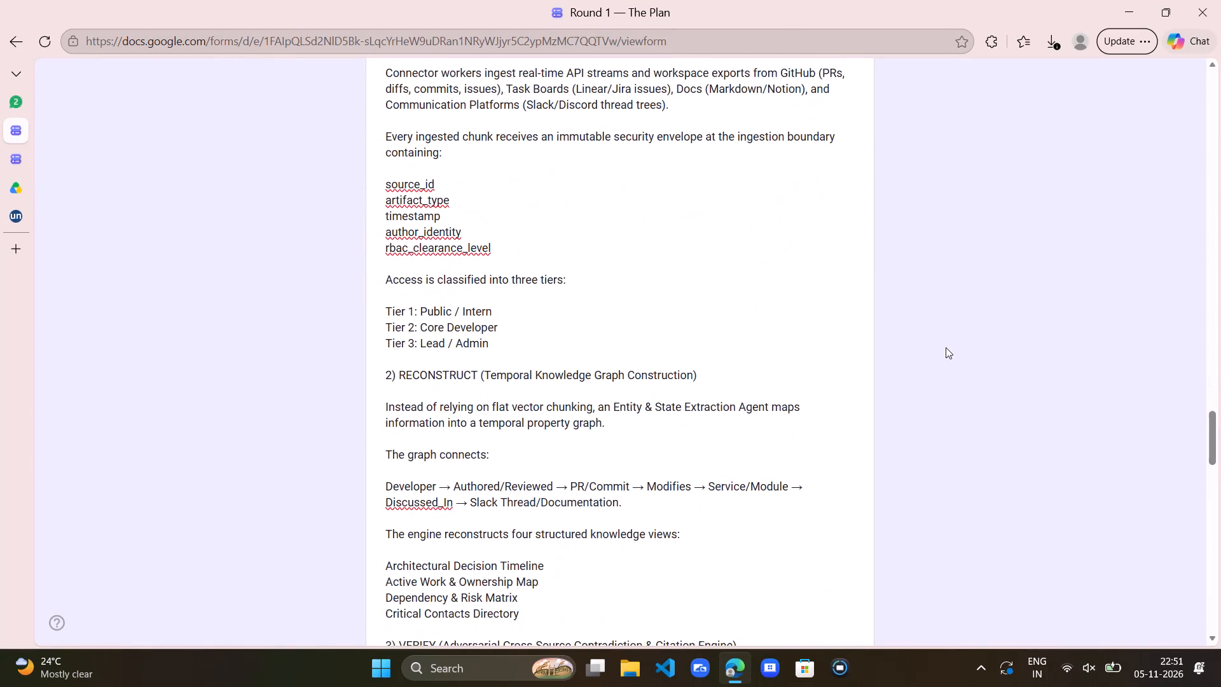
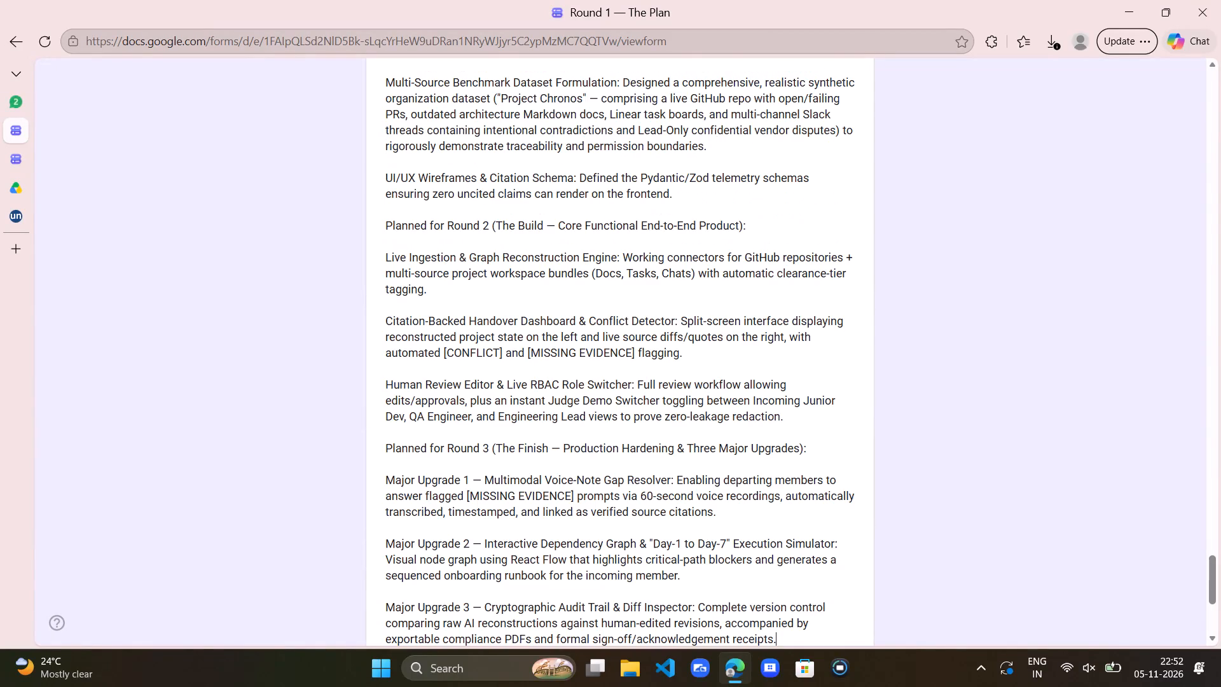
Delete the leftover question headings and Round 1–3 build-plan text following the RelayOps summary in the "Explain your Solution in 4-5 lines" answer.
{"action": "scroll", "coordinate": [511, 370], "scroll_direction": "up", "scroll_amount": 13}
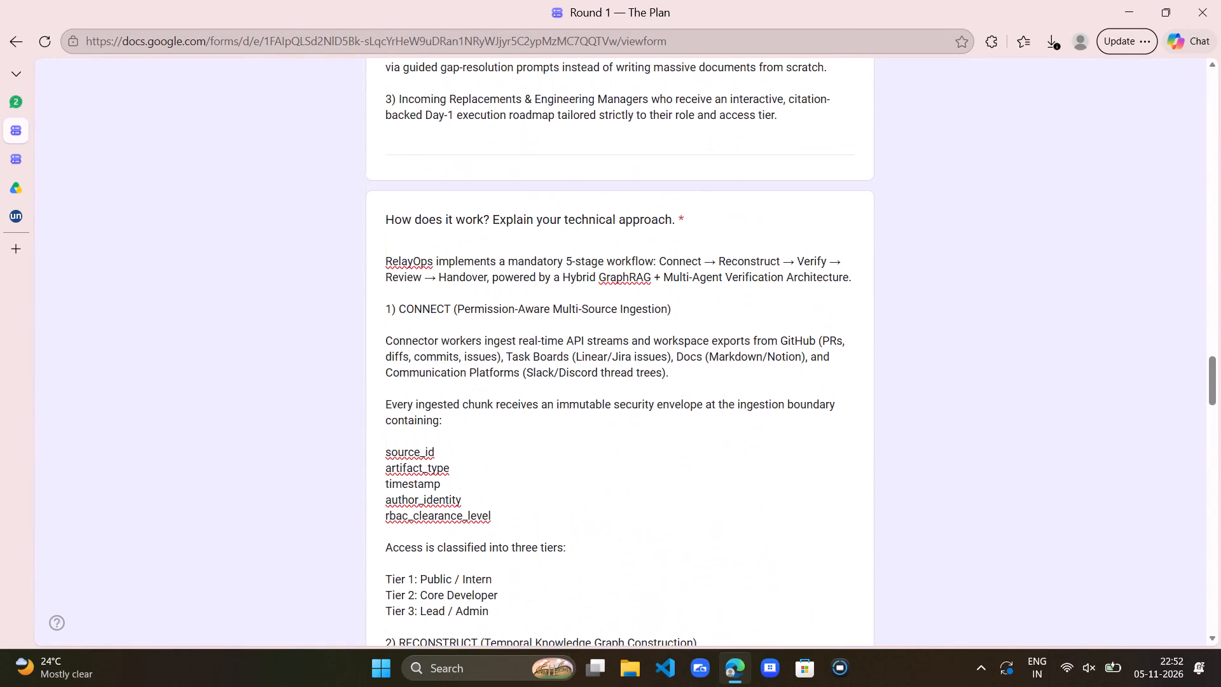
{"action": "scroll", "coordinate": [511, 370], "scroll_direction": "up", "scroll_amount": 11}
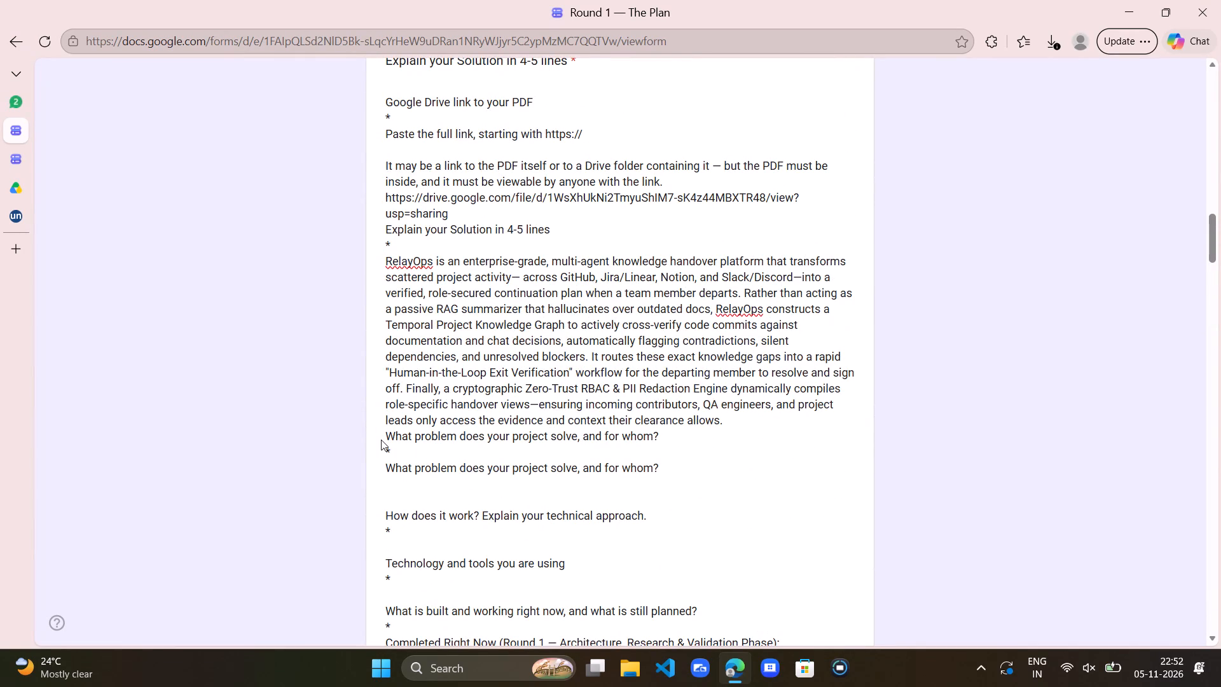
{"action": "left_click_drag", "start_coordinate": [385, 435], "coordinate": [401, 452]}
{"action": "left_click_drag", "start_coordinate": [401, 452], "coordinate": [696, 74]}
{"action": "scroll", "coordinate": [756, 471], "scroll_direction": "up", "scroll_amount": 11}
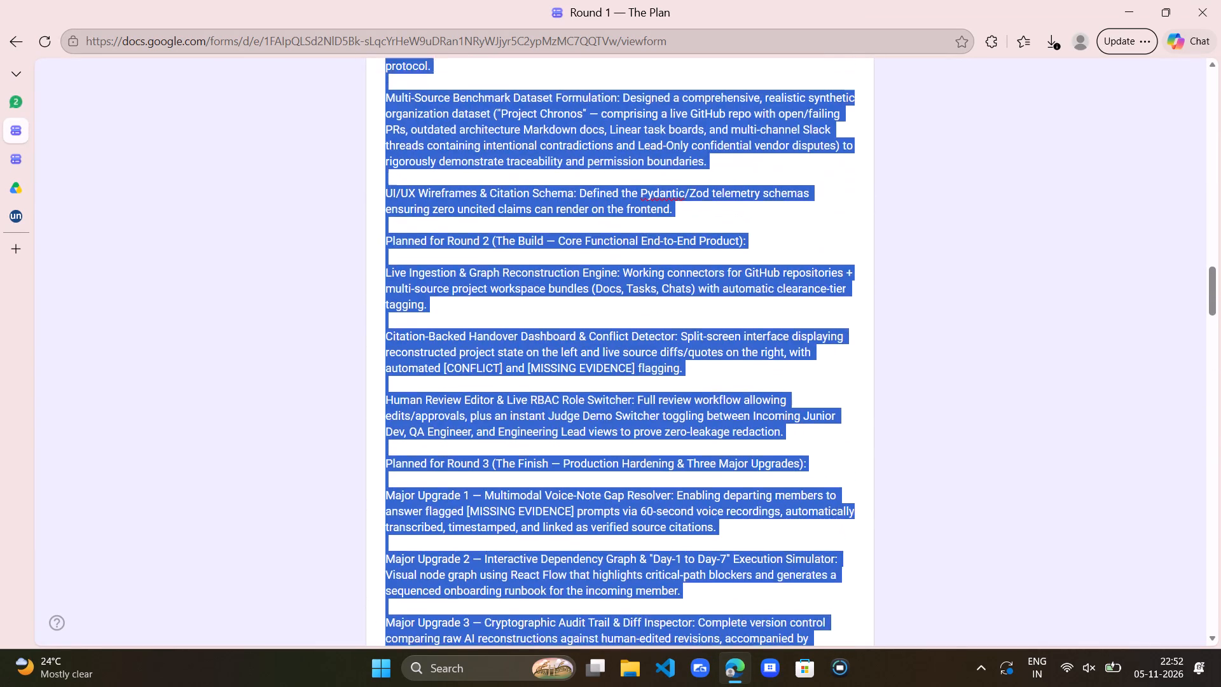
{"action": "scroll", "coordinate": [756, 471], "scroll_direction": "down", "scroll_amount": 2}
{"action": "scroll", "coordinate": [756, 471], "scroll_direction": "up", "scroll_amount": 3}
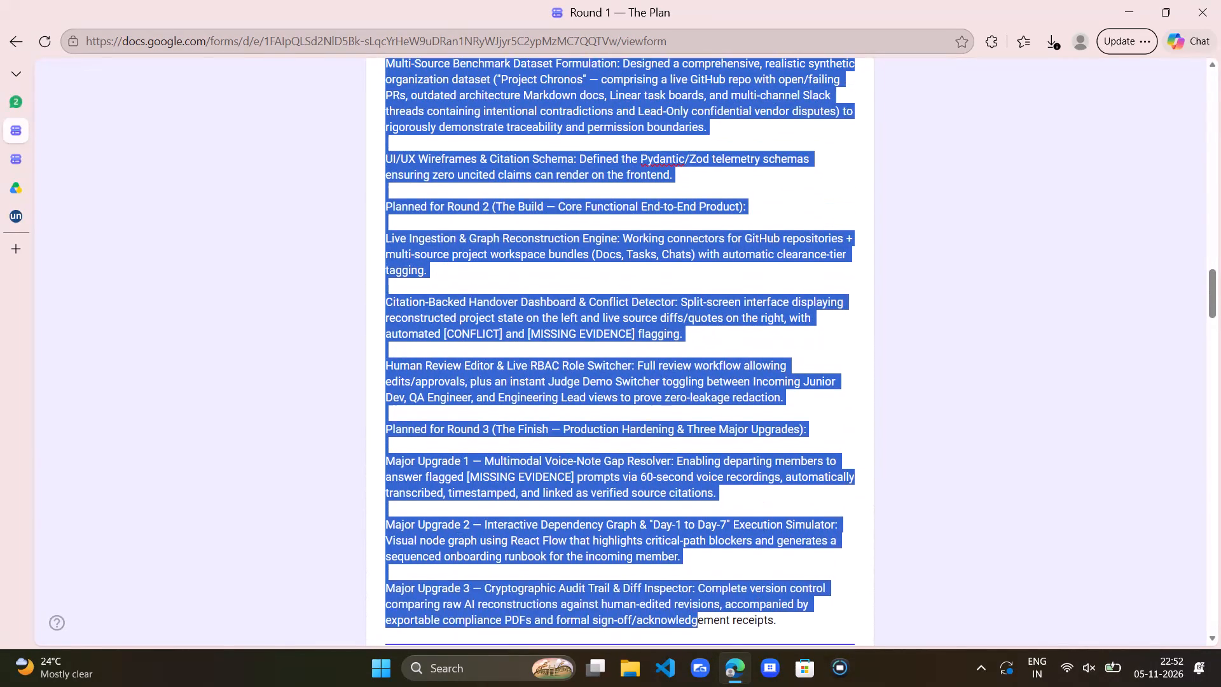
{"action": "scroll", "coordinate": [756, 471], "scroll_direction": "up", "scroll_amount": 3}
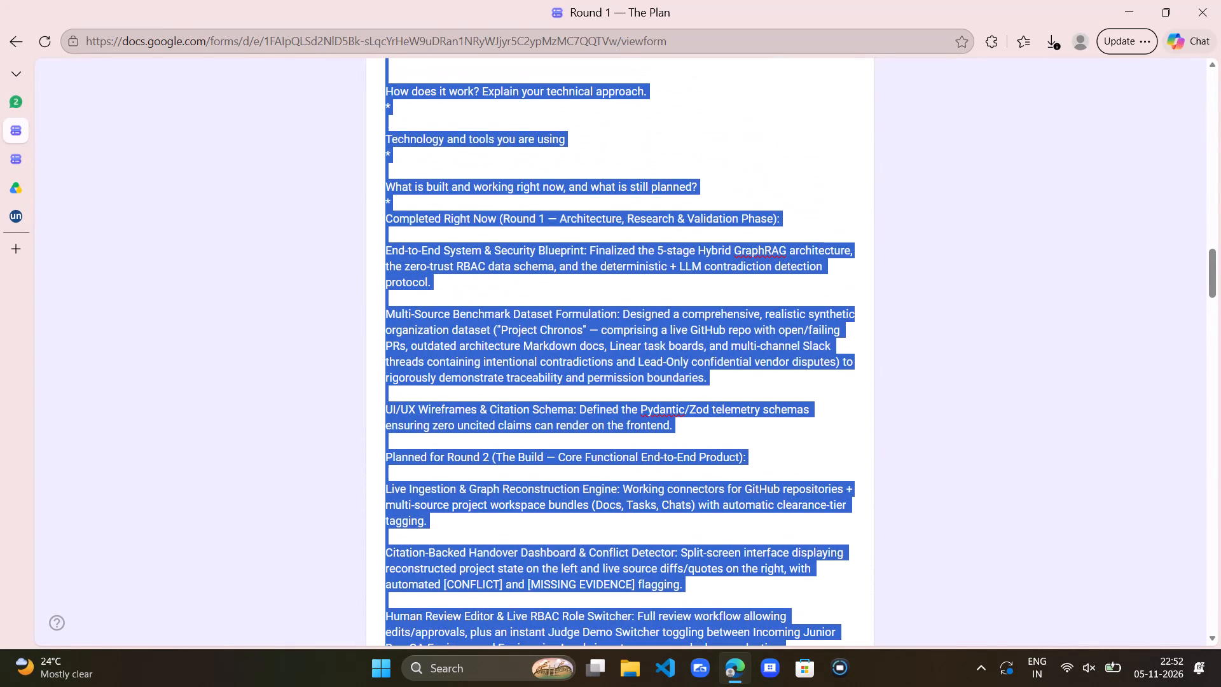
{"action": "key", "text": "BackSpace"}
Delete the pasted Google Drive link instructions, link and question heading preceding the RelayOps summary in the solution answer.
{"action": "scroll", "coordinate": [756, 471], "scroll_direction": "up", "scroll_amount": 3}
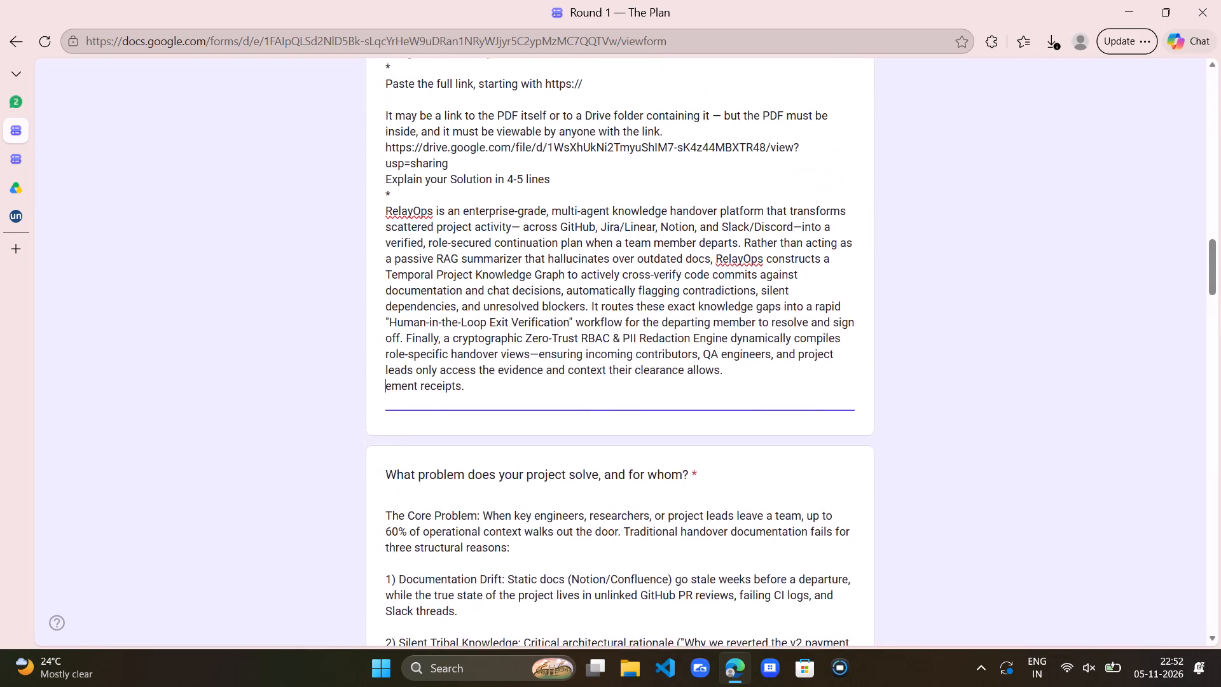
{"action": "scroll", "coordinate": [756, 471], "scroll_direction": "up", "scroll_amount": 1}
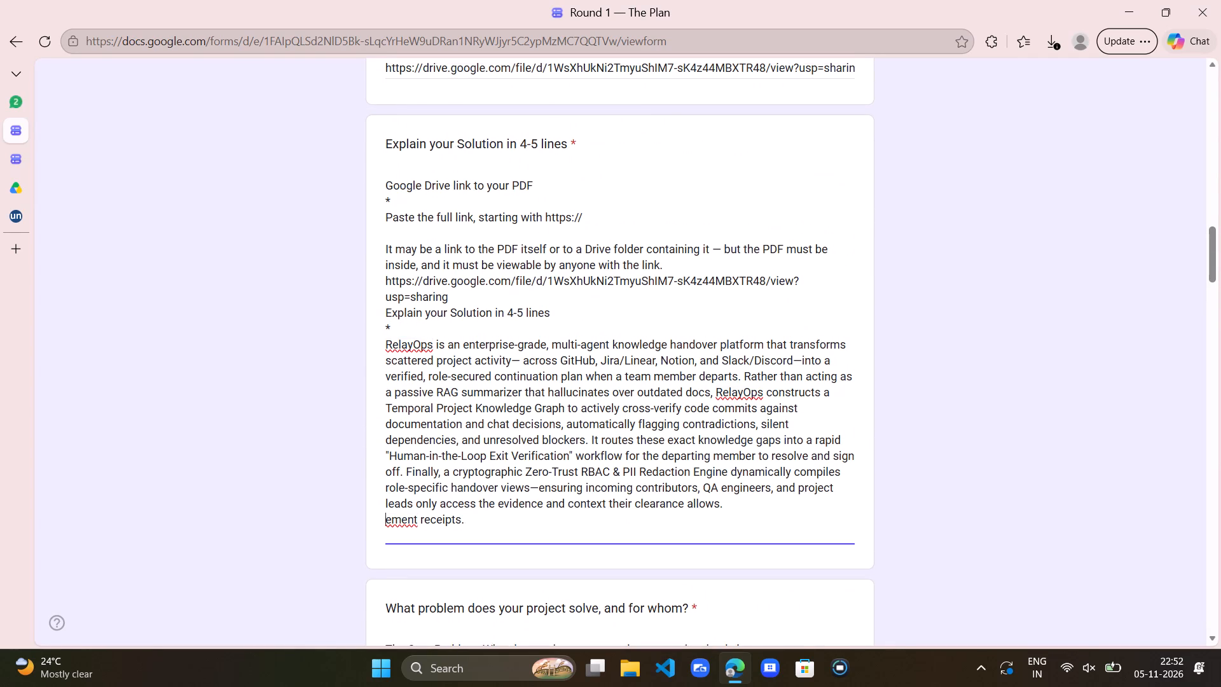
{"action": "left_click_drag", "start_coordinate": [420, 327], "coordinate": [362, 188]}
{"action": "key", "text": "BackSpace"}
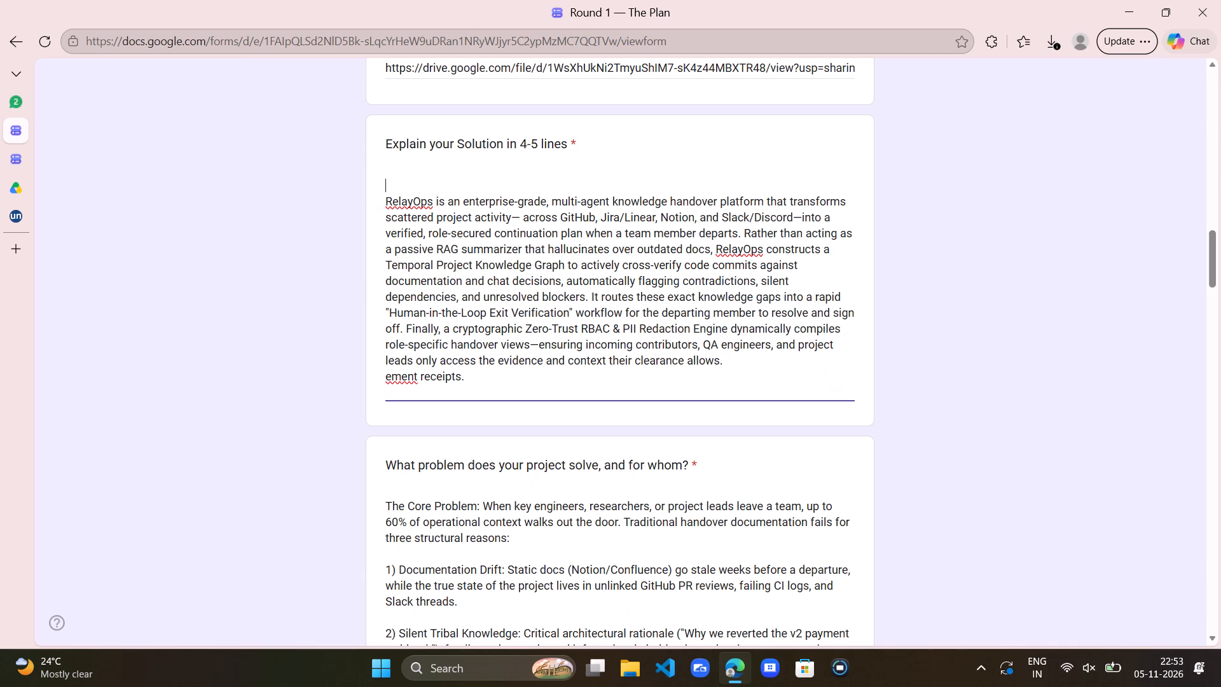
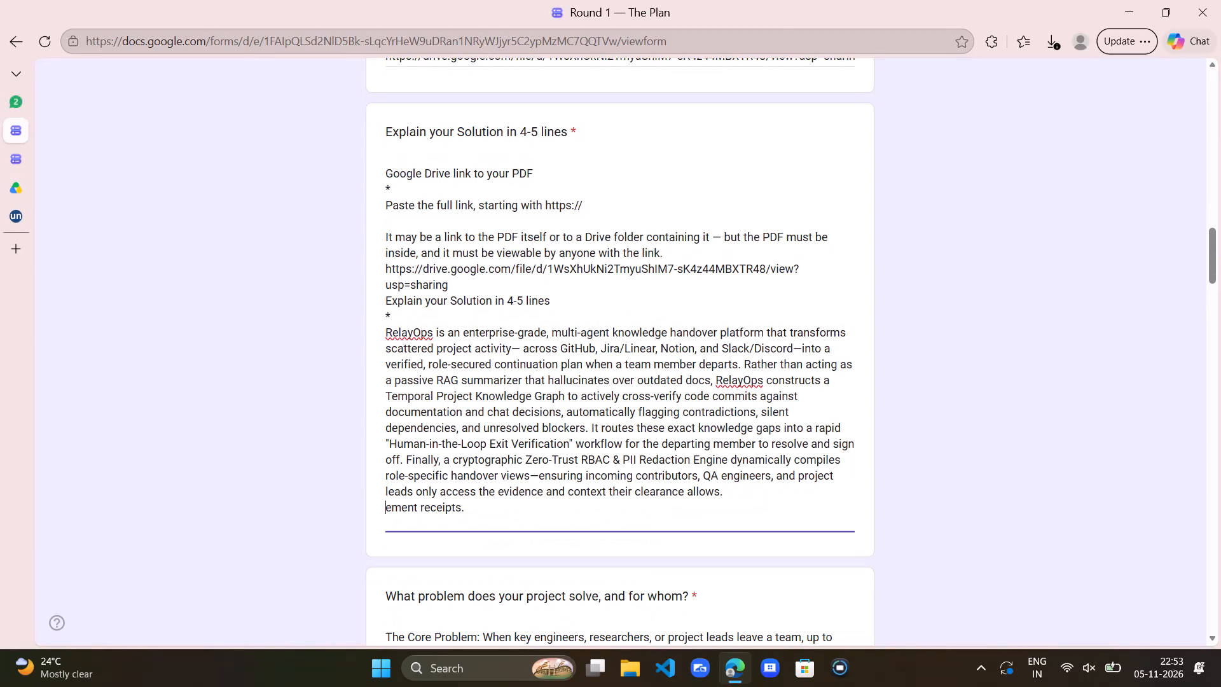
Restore and delete again the leftover question text below the RelayOps summary, including the remaining "ement receipts." fragment.
{"action": "key", "text": "ctrl+z"}
{"action": "key", "text": "BackSpace"}
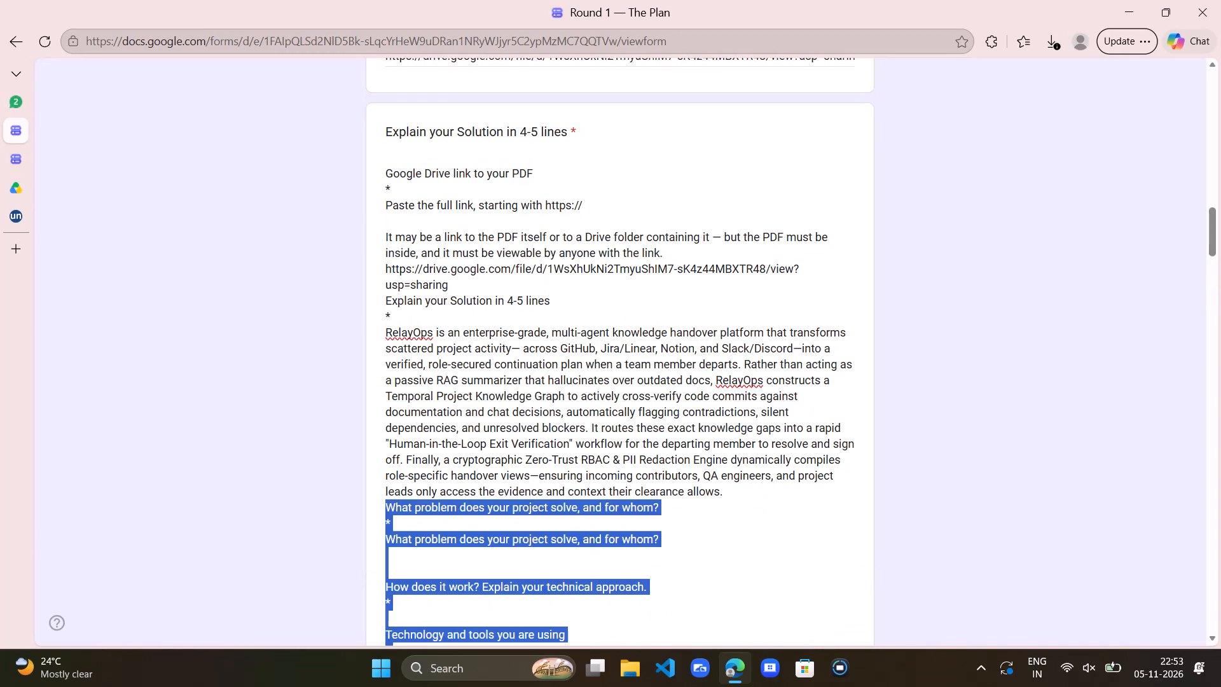
{"action": "left_click_drag", "start_coordinate": [493, 509], "coordinate": [373, 508]}
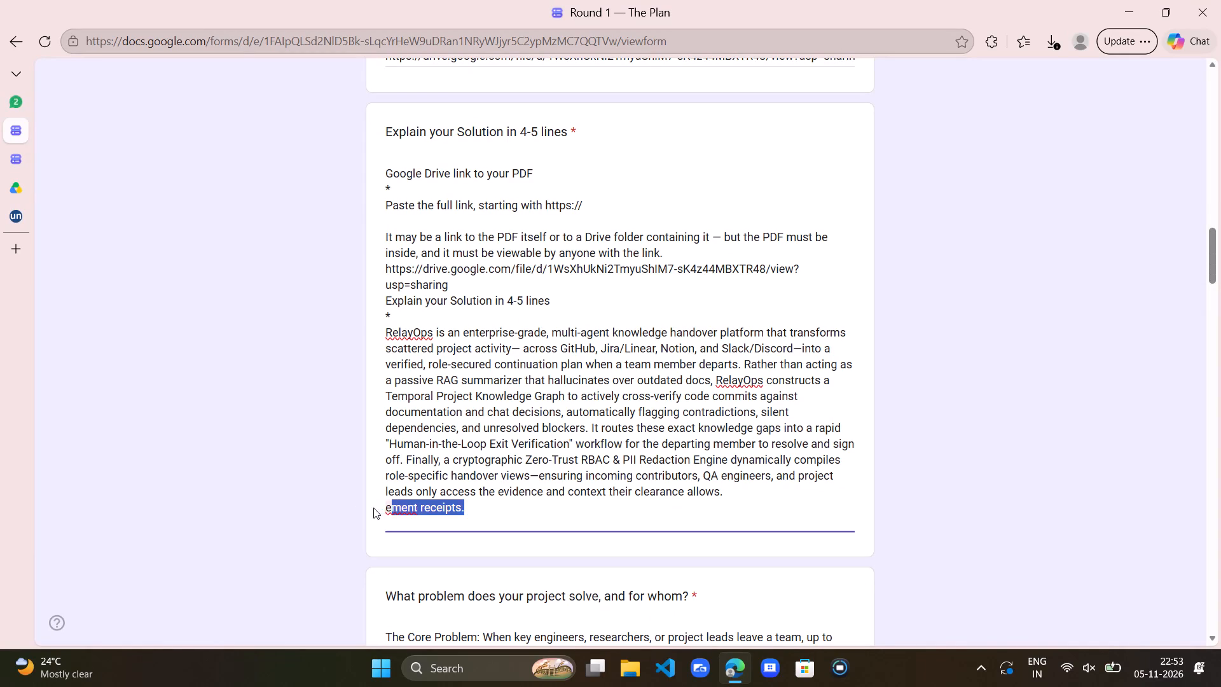
{"action": "left_click_drag", "start_coordinate": [373, 508], "coordinate": [341, 508]}
{"action": "key", "text": "BackSpace"}
Look through the form's answers, from the Round 2 and 3 build plan back to the team details and solution answer.
{"action": "scroll", "coordinate": [341, 508], "scroll_direction": "down", "scroll_amount": 8}
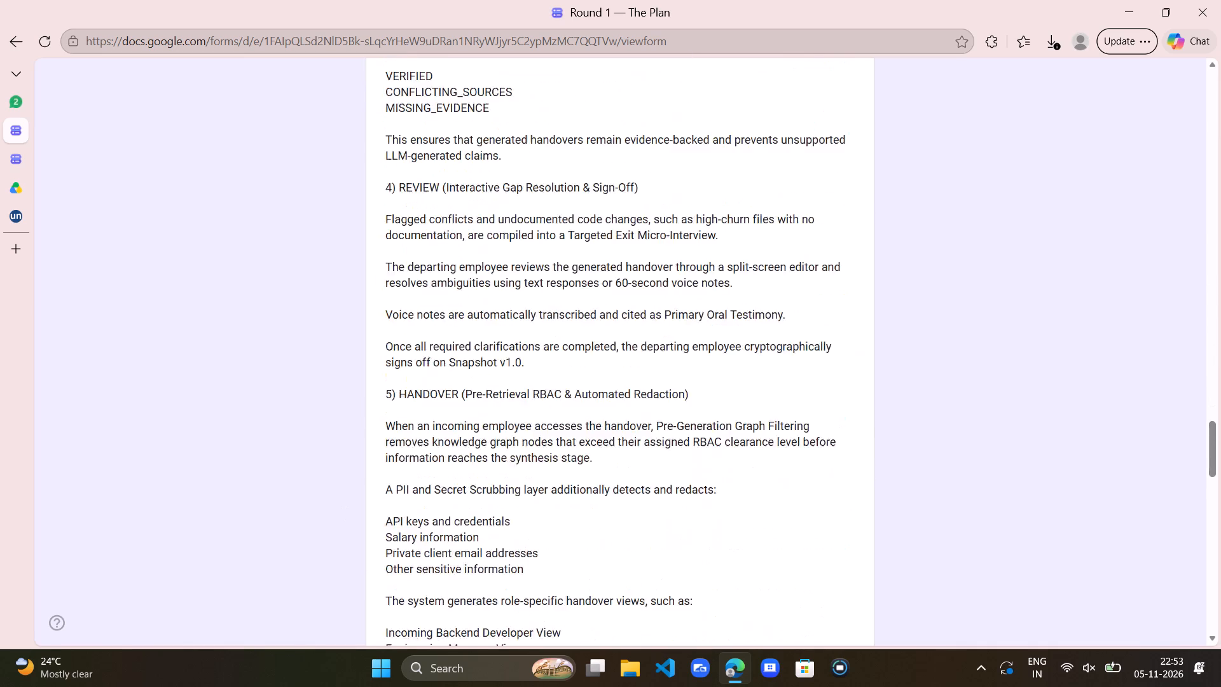
{"action": "scroll", "coordinate": [341, 508], "scroll_direction": "down", "scroll_amount": 6}
{"action": "scroll", "coordinate": [341, 508], "scroll_direction": "up", "scroll_amount": 4}
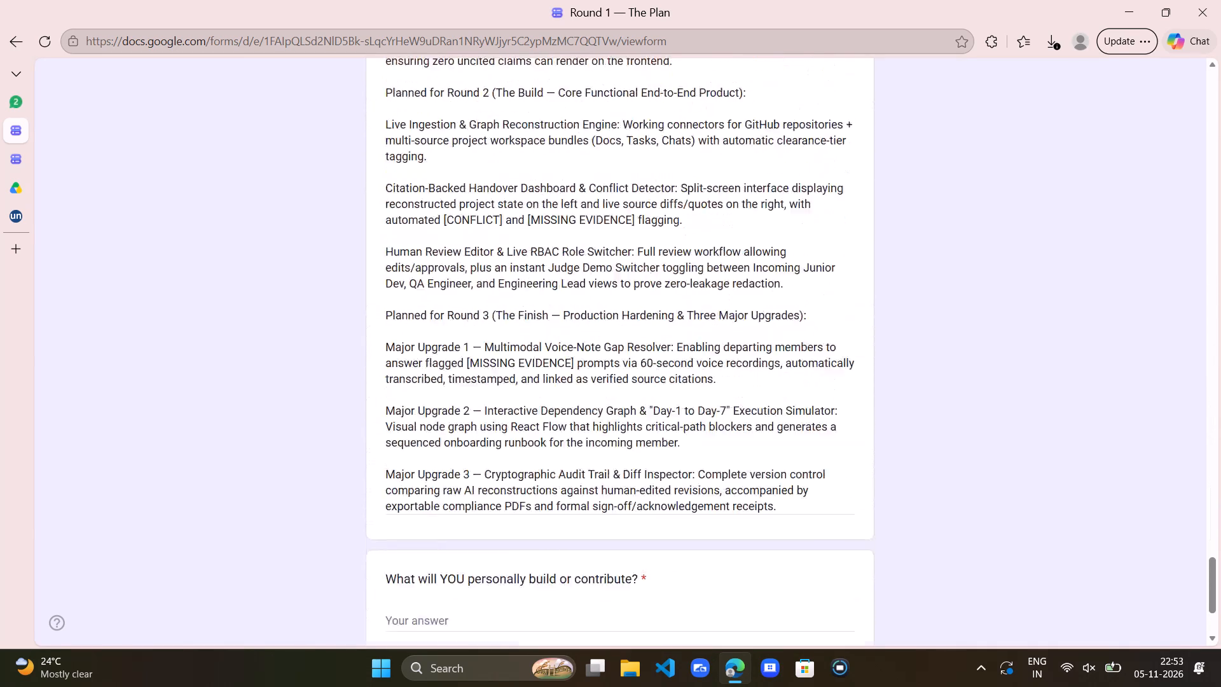
{"action": "scroll", "coordinate": [341, 508], "scroll_direction": "up", "scroll_amount": 18}
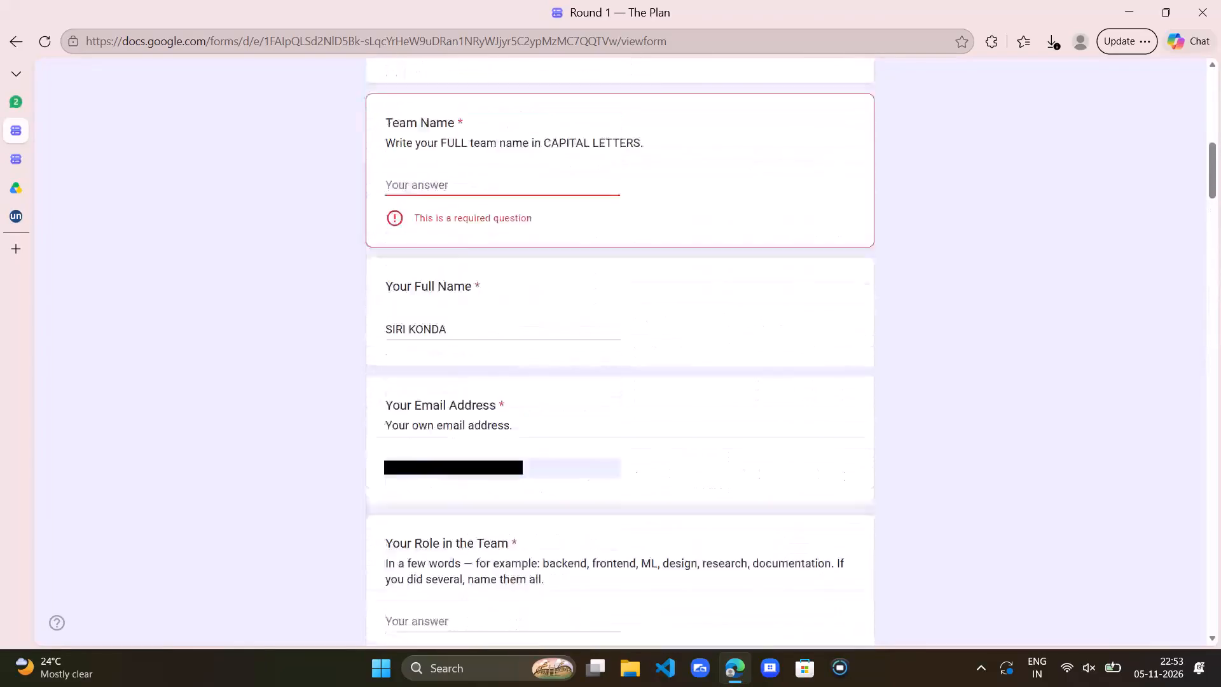
{"action": "scroll", "coordinate": [341, 508], "scroll_direction": "up", "scroll_amount": 2}
{"action": "scroll", "coordinate": [341, 508], "scroll_direction": "down", "scroll_amount": 4}
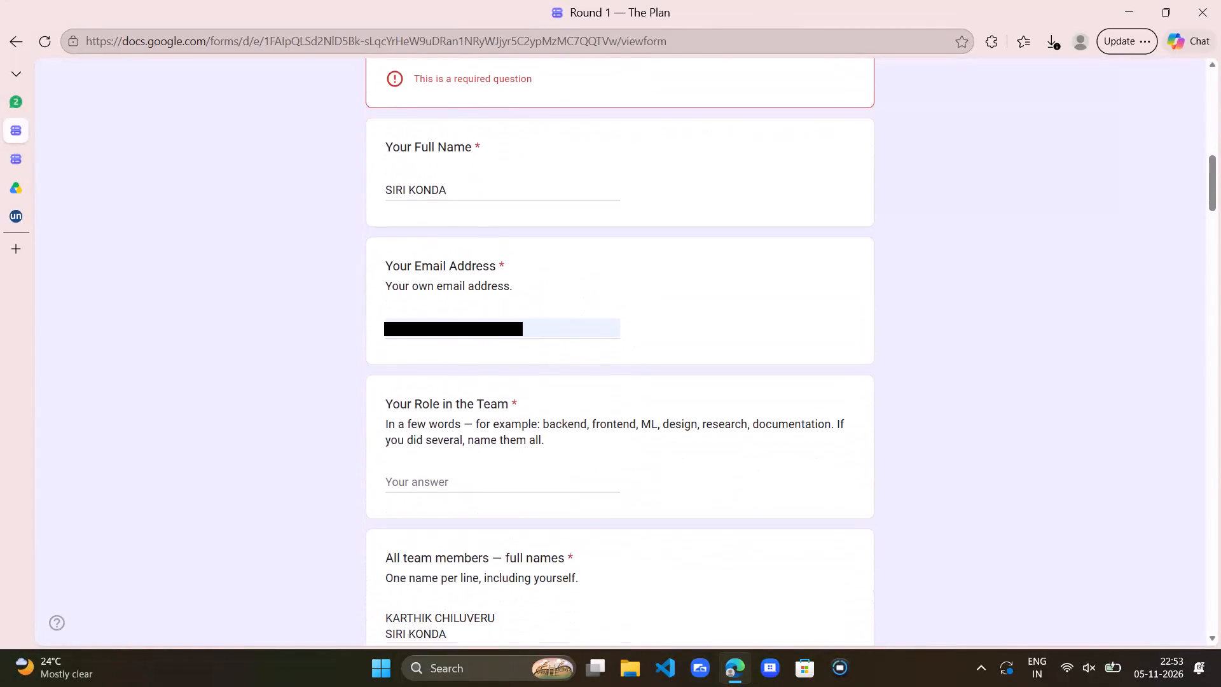
{"action": "scroll", "coordinate": [341, 508], "scroll_direction": "down", "scroll_amount": 4}
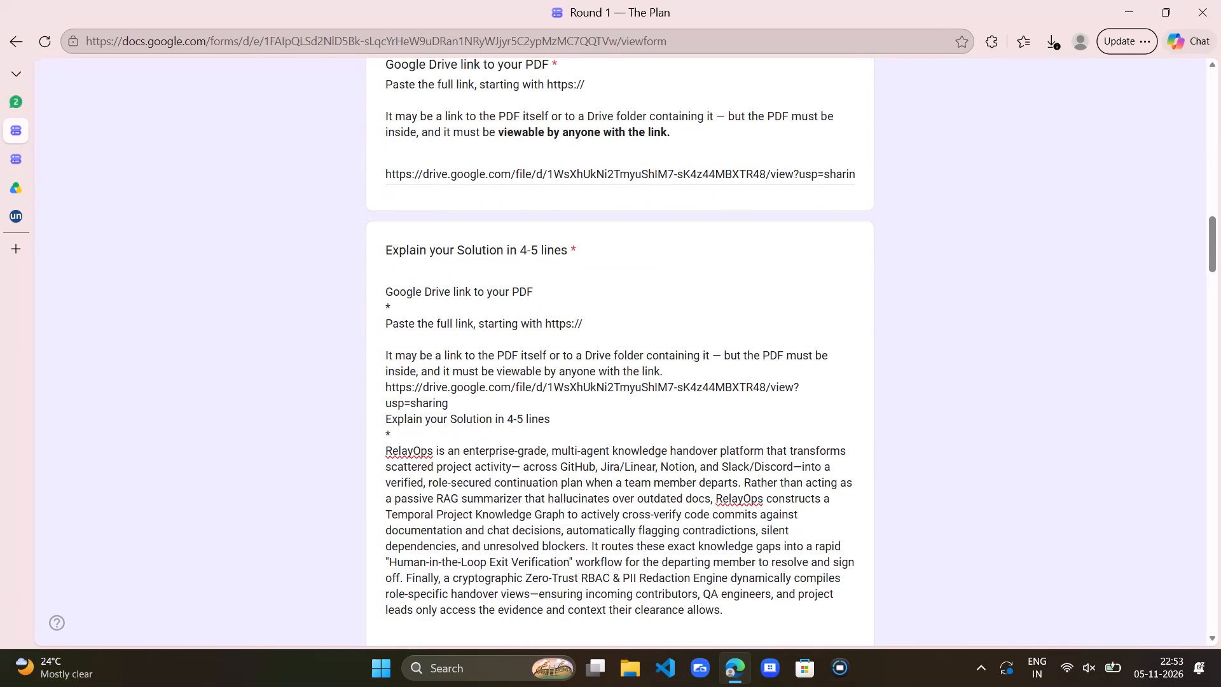
Delete the pasted Google Drive instructions, link and question heading above the RelayOps summary, plus the blank line below it.
{"action": "left_click_drag", "start_coordinate": [497, 427], "coordinate": [336, 279]}
{"action": "key", "text": "BackSpace"}
{"action": "key", "text": "BackSpace"}
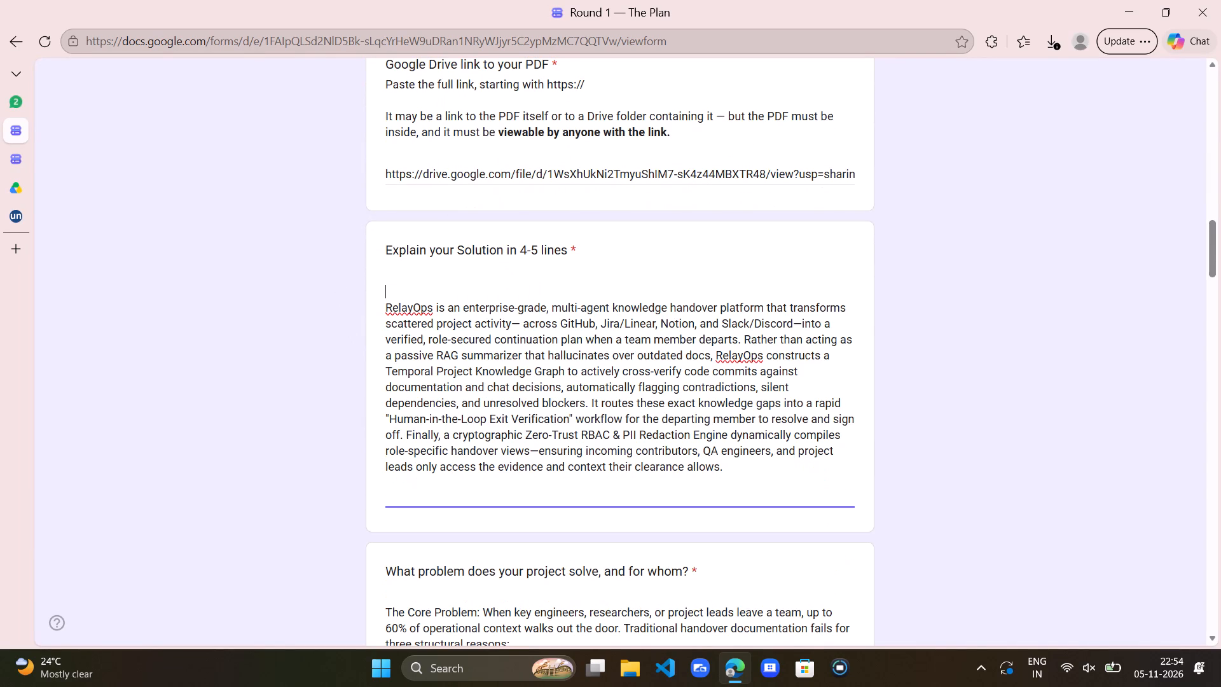
{"action": "left_click", "coordinate": [401, 495]}
{"action": "key", "text": "BackSpace"}
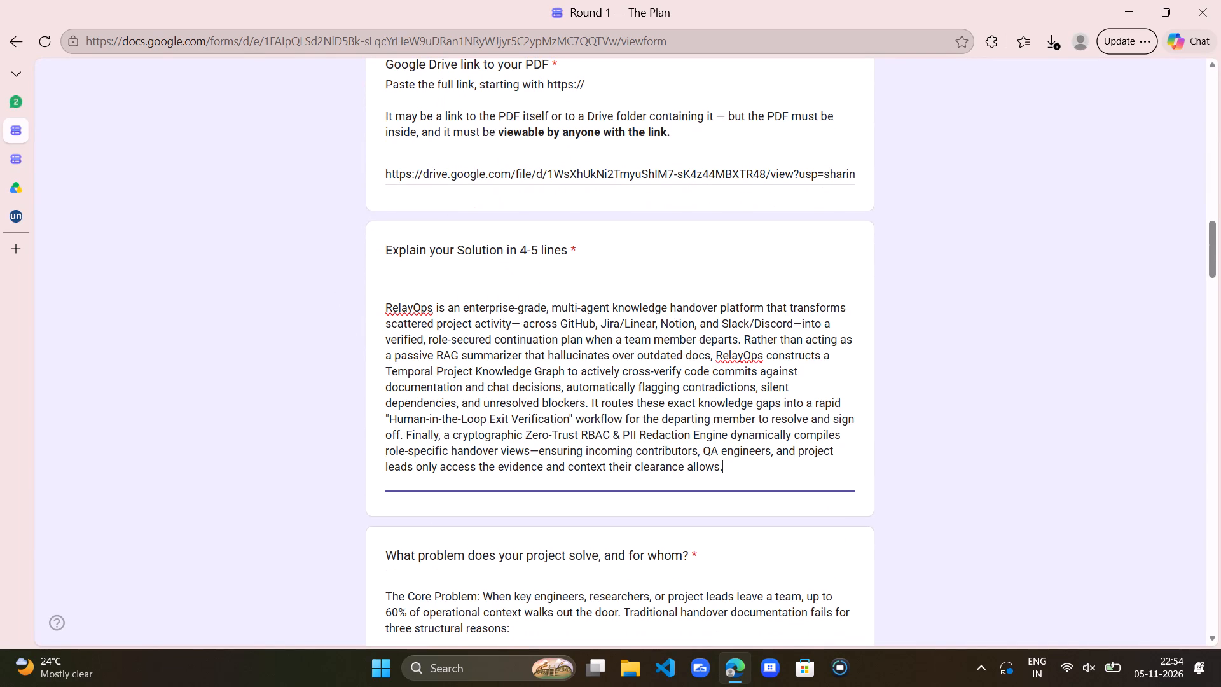
Review the answers describing the problem solved, who it is for, and the technical approach.
{"action": "scroll", "coordinate": [401, 495], "scroll_direction": "down", "scroll_amount": 4}
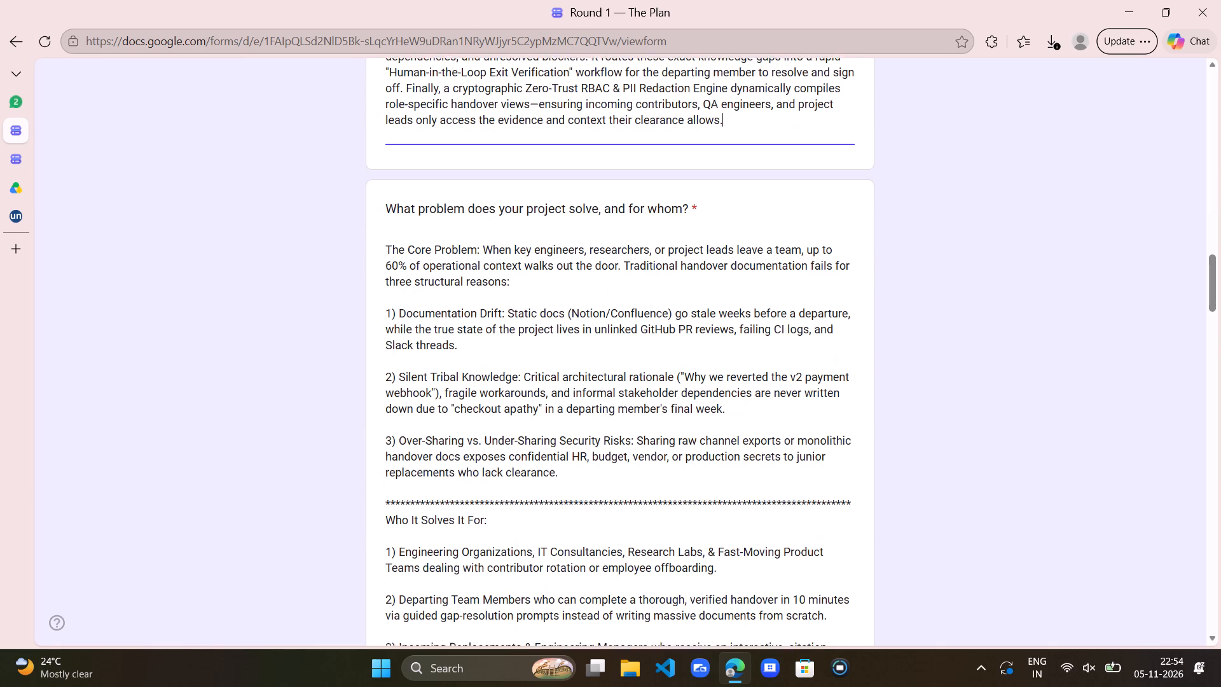
{"action": "scroll", "coordinate": [401, 495], "scroll_direction": "down", "scroll_amount": 10}
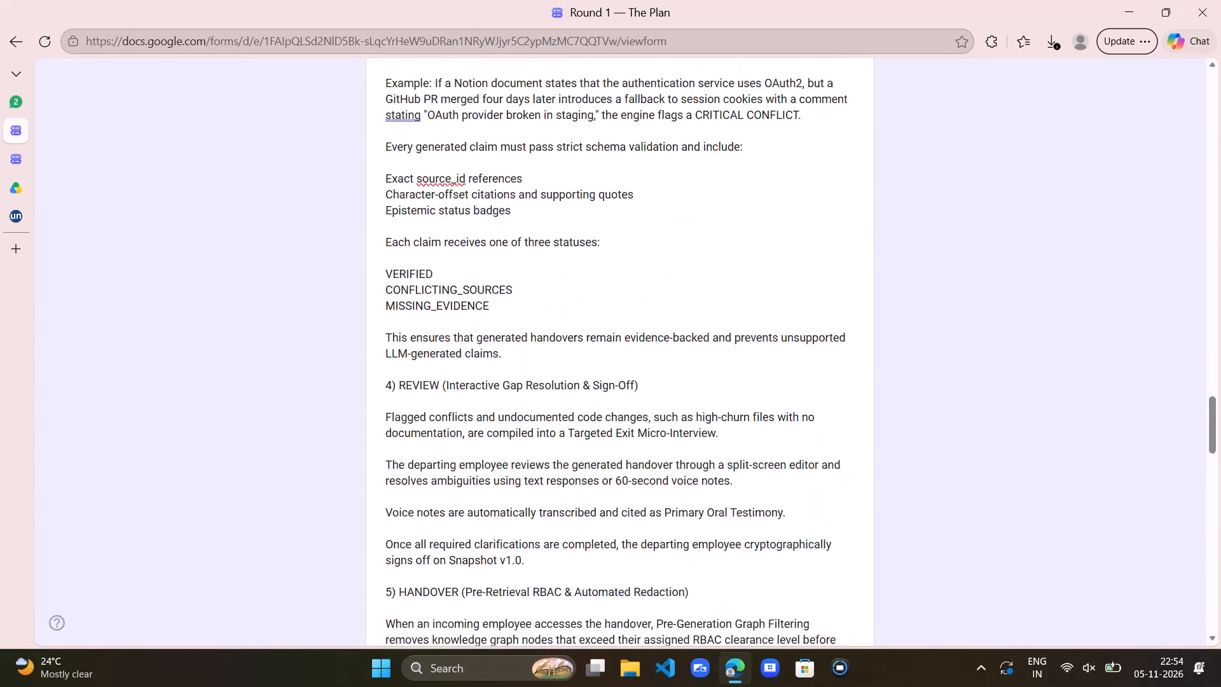
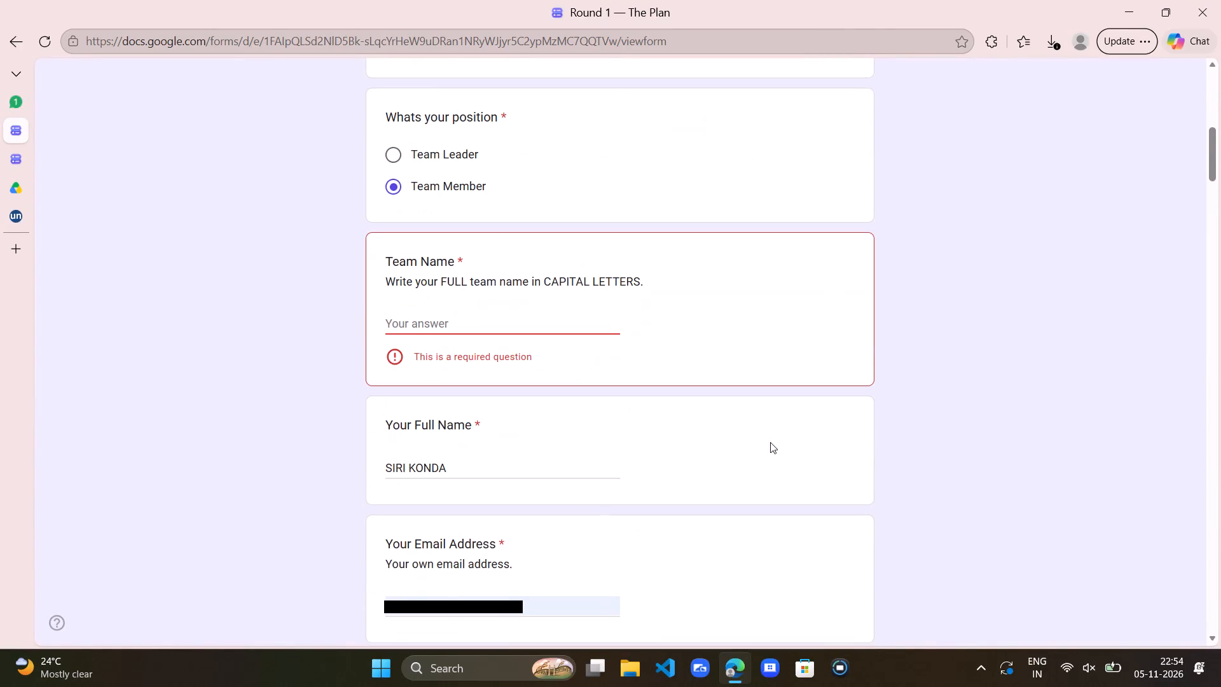
Review the team detail answers, from the team name through the role to the list of team members.
{"action": "scroll", "coordinate": [770, 442], "scroll_direction": "down", "scroll_amount": 4}
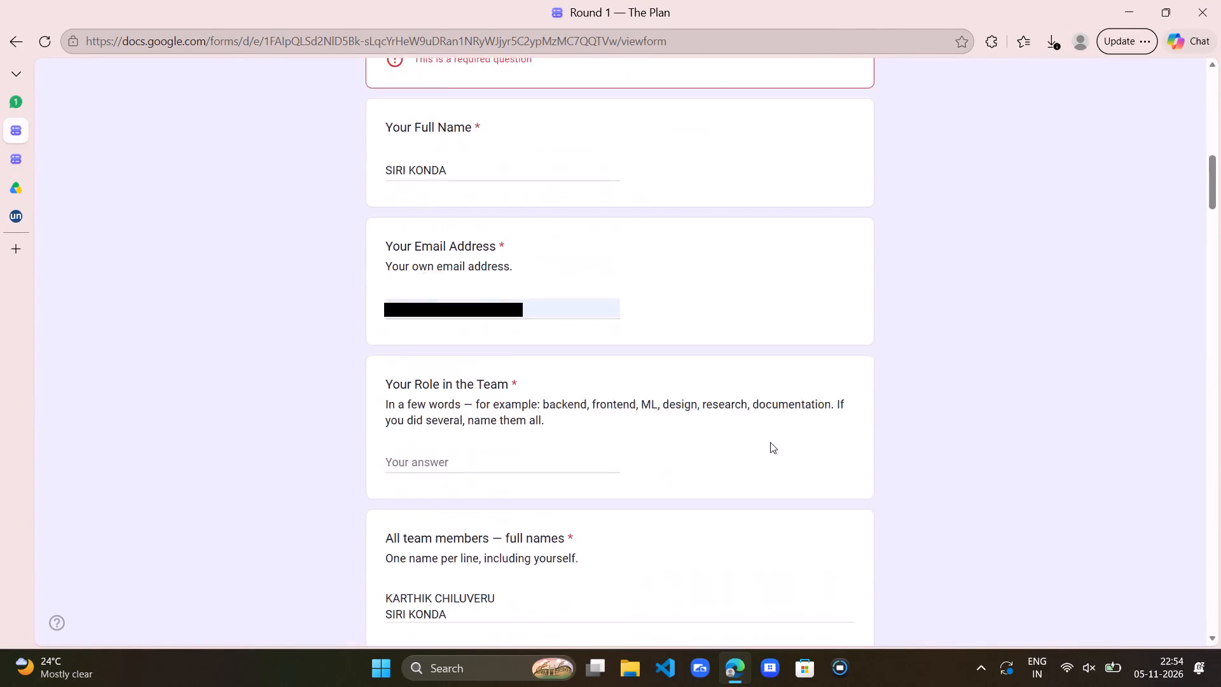
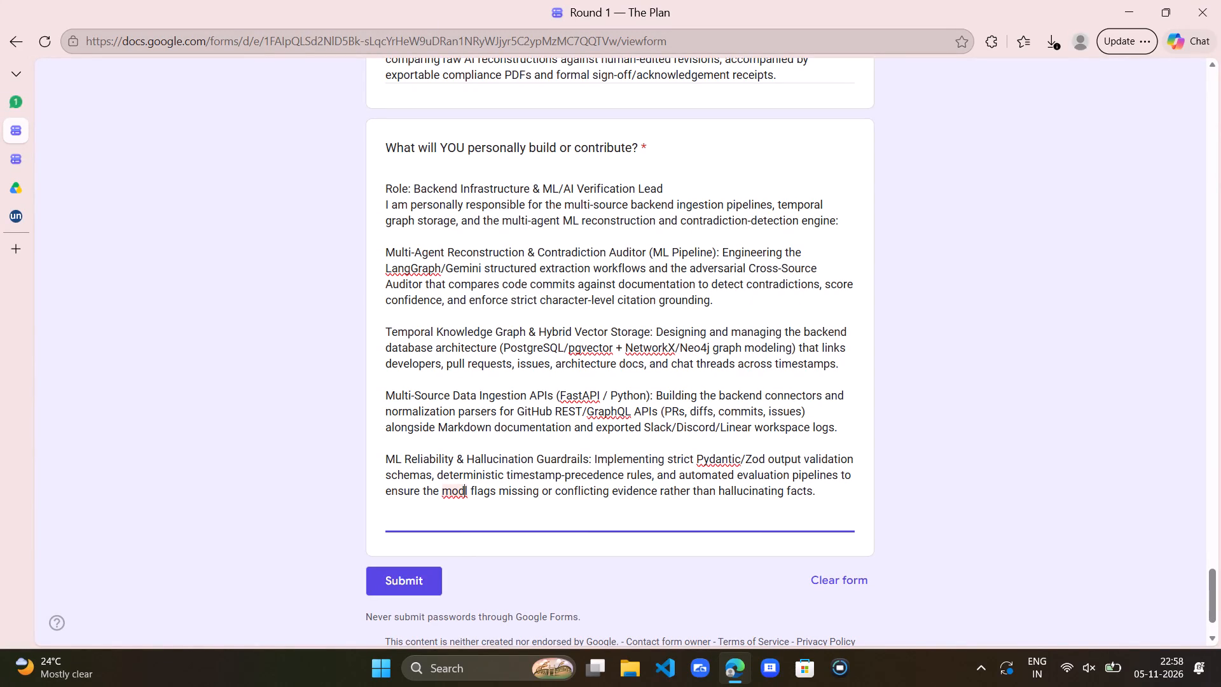
Undo the last edits in the personal contribution answer to restore the word "model" in its final sentence.
{"action": "key", "text": "ctrl+z"}
{"action": "key", "text": "ctrl+z"}
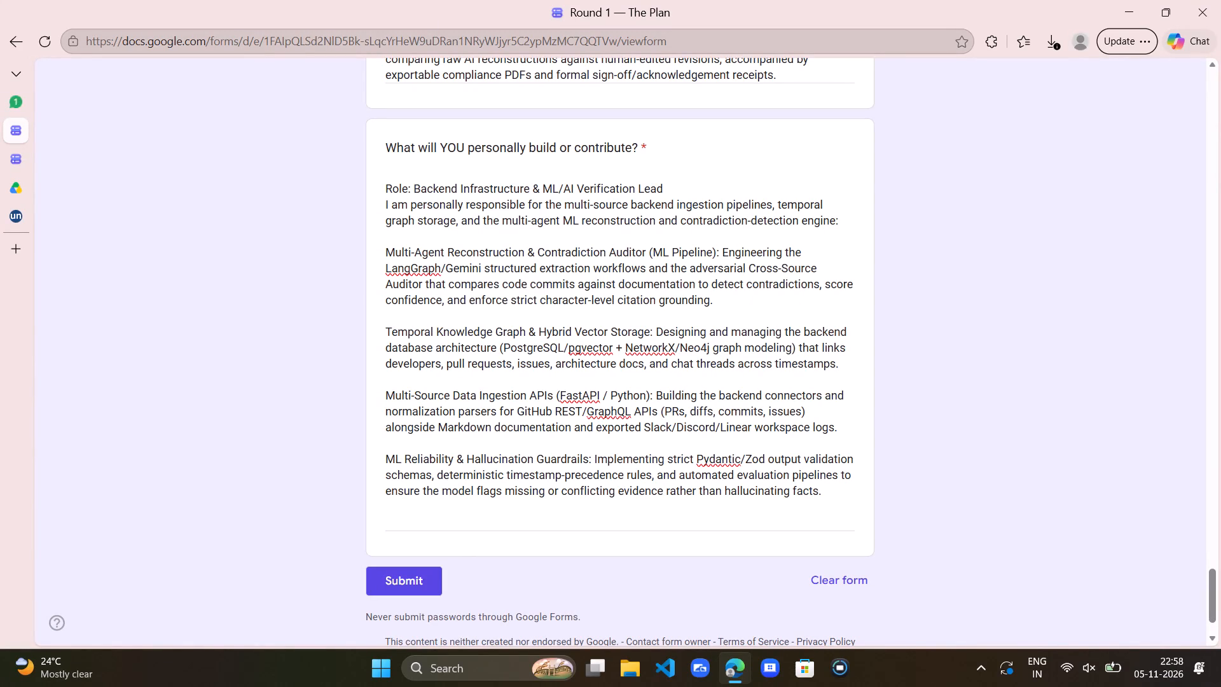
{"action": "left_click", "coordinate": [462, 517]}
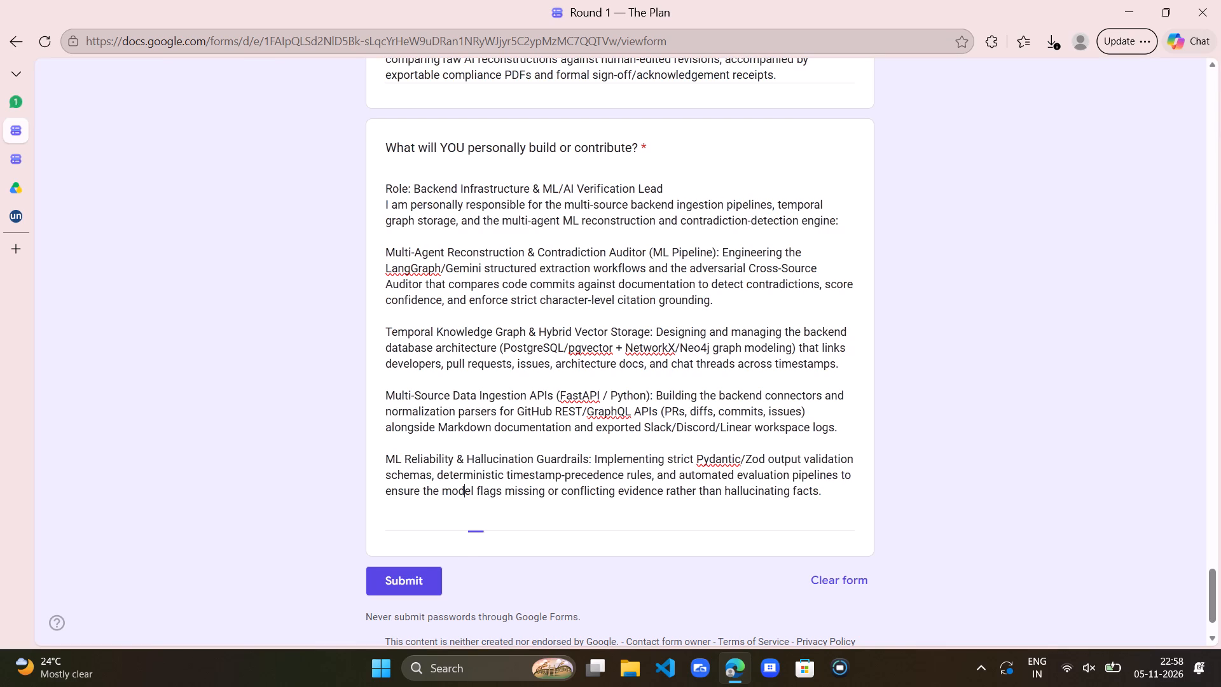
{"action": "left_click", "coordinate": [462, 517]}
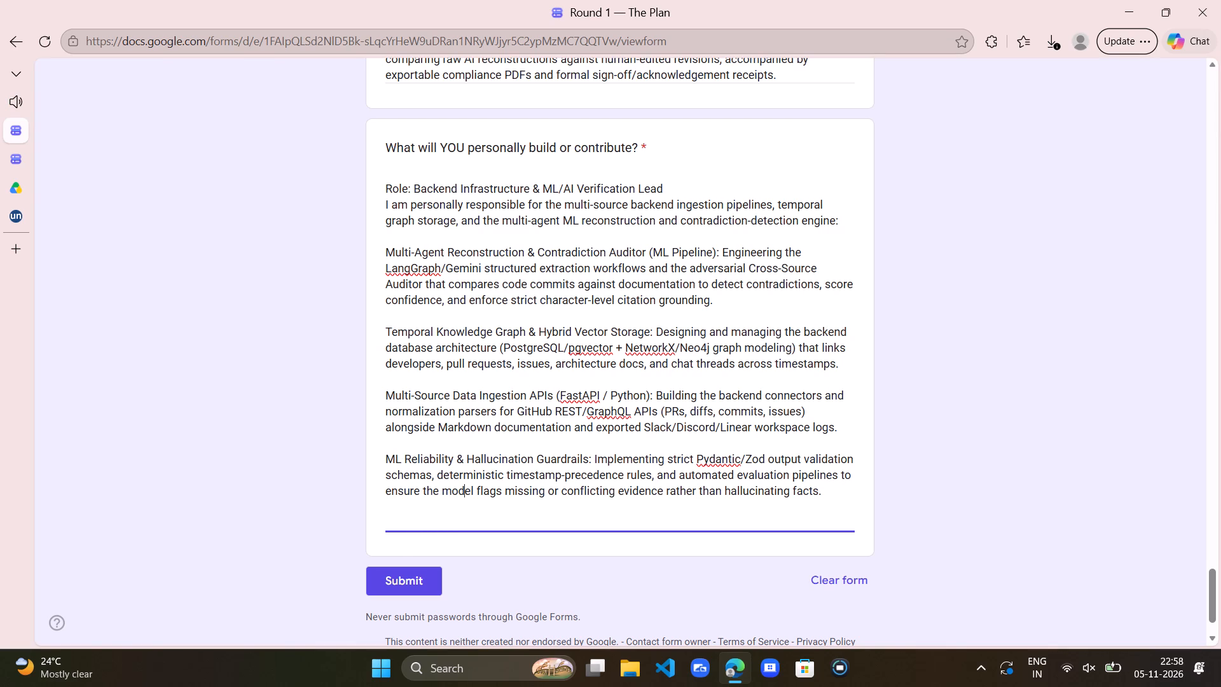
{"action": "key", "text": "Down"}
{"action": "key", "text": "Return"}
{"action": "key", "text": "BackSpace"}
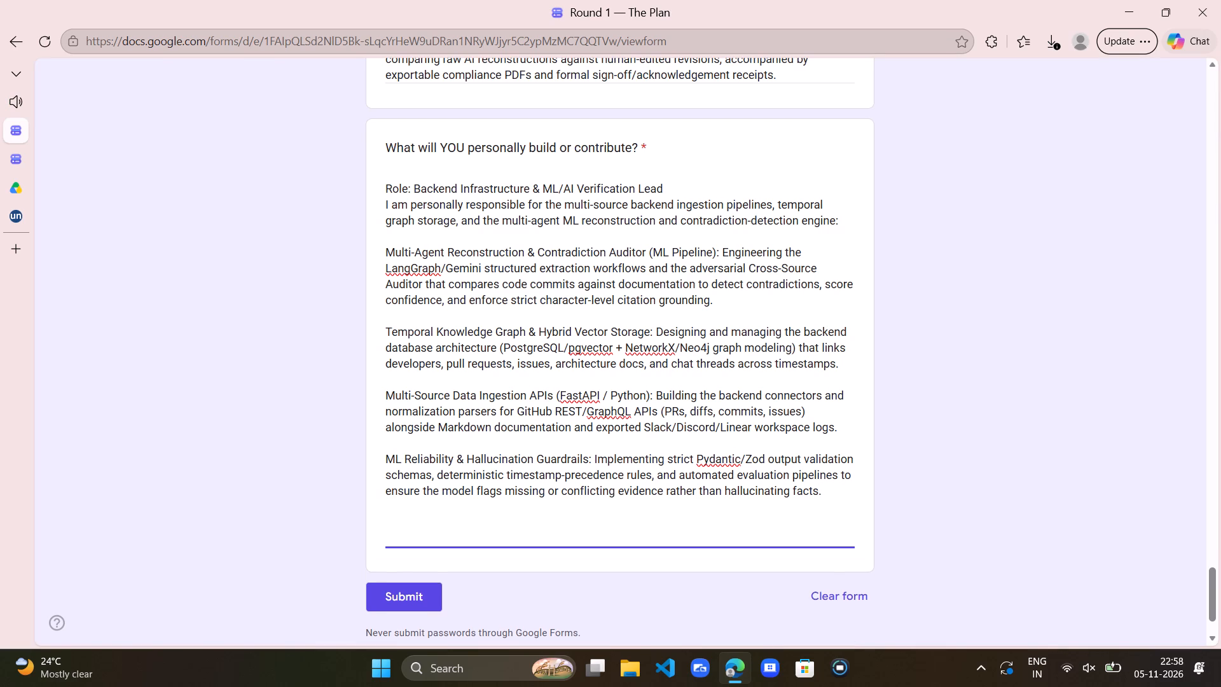
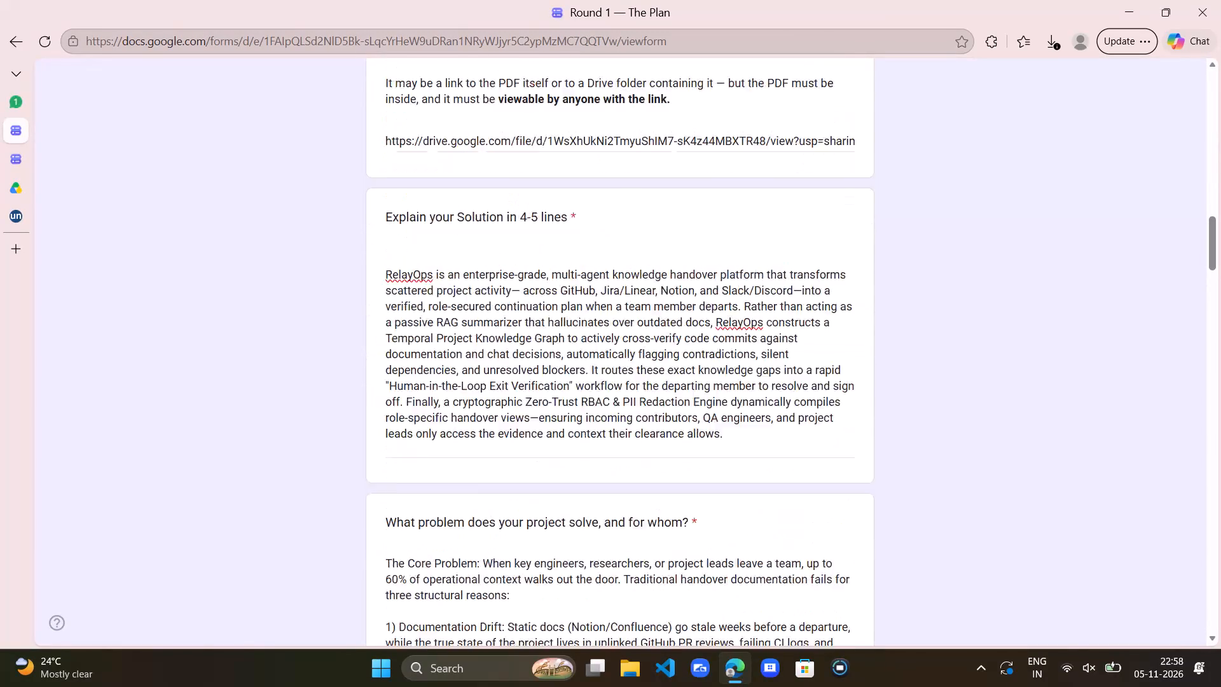
Delete the third name, together with its line, from the answer listing all team members.
{"action": "scroll", "coordinate": [707, 321], "scroll_direction": "up", "scroll_amount": 4}
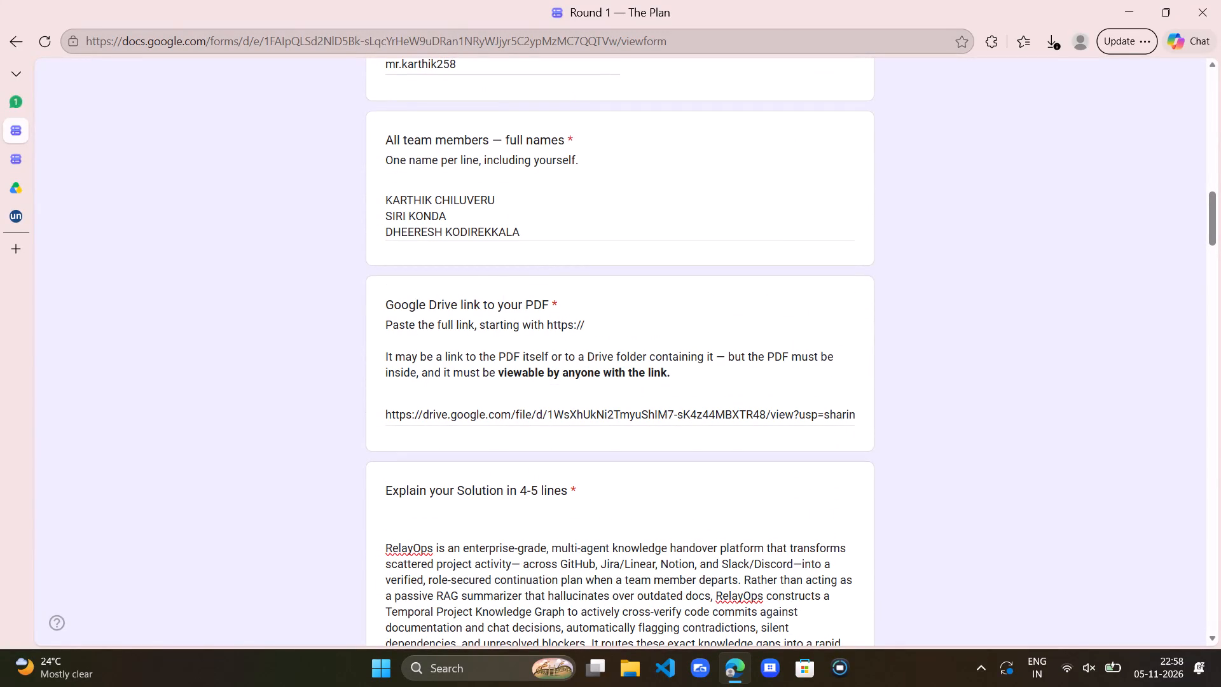
{"action": "left_click_drag", "start_coordinate": [536, 232], "coordinate": [518, 221]}
{"action": "key", "text": "BackSpace"}
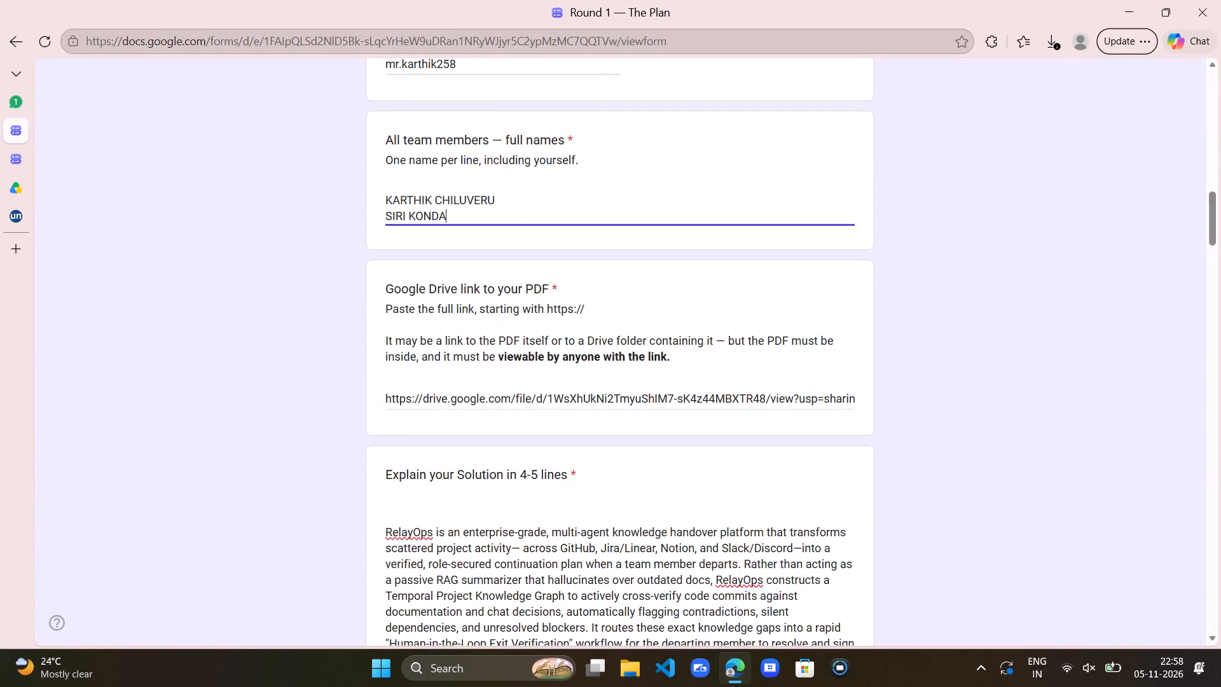
Select the entire Google Drive link in the PDF link answer.
{"action": "scroll", "coordinate": [518, 221], "scroll_direction": "up", "scroll_amount": 1}
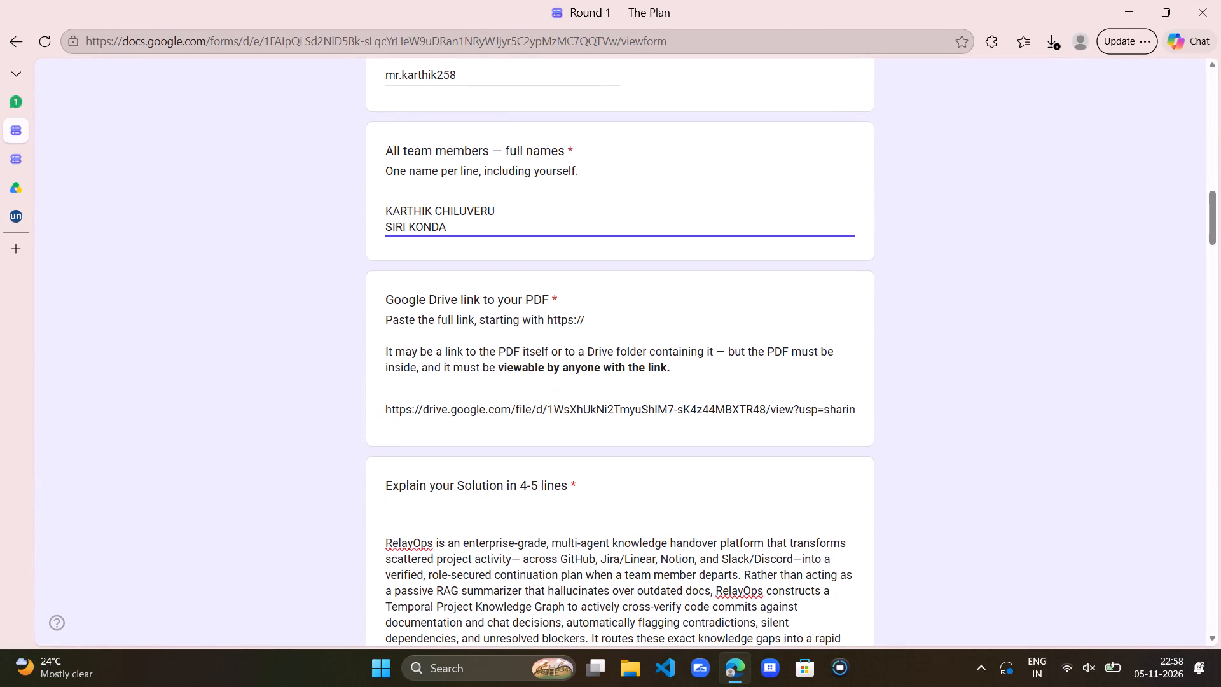
{"action": "left_click", "coordinate": [558, 404]}
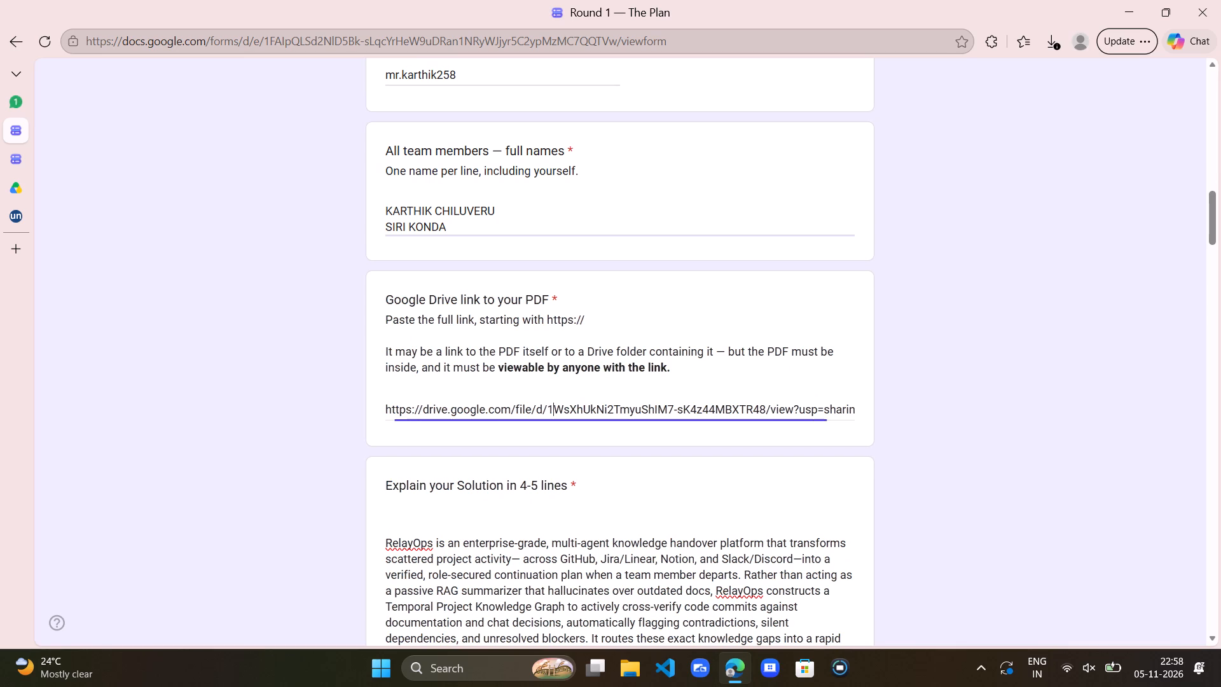
{"action": "key", "text": "ctrl+a"}
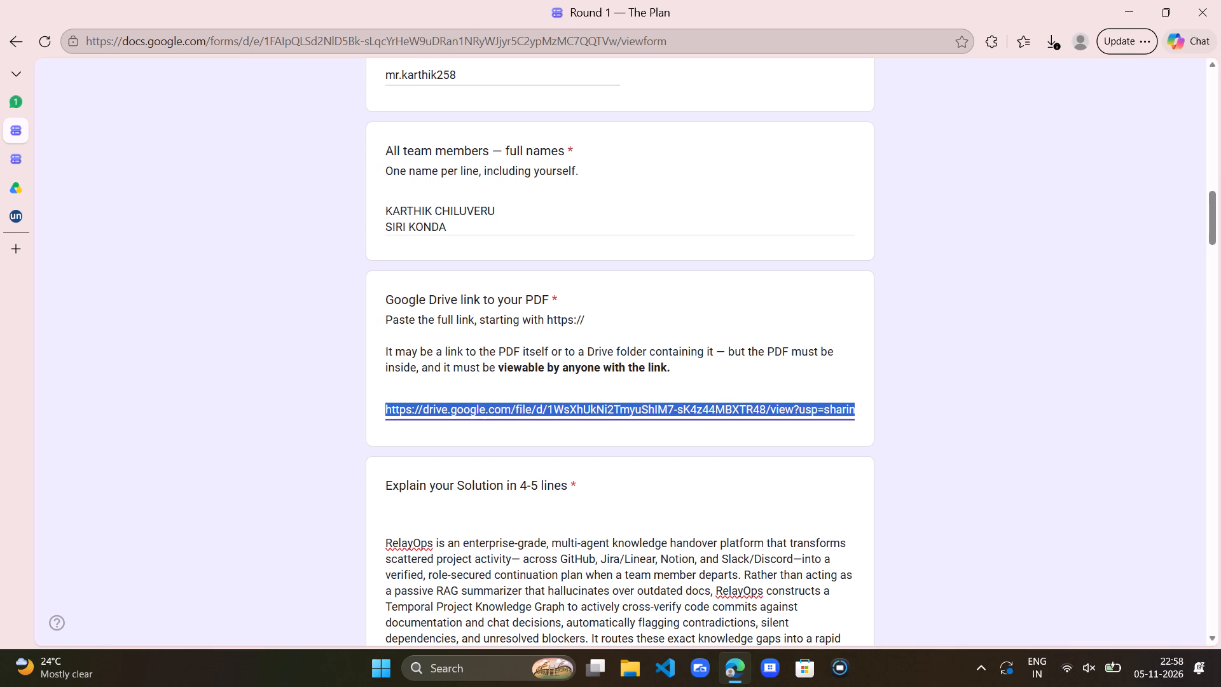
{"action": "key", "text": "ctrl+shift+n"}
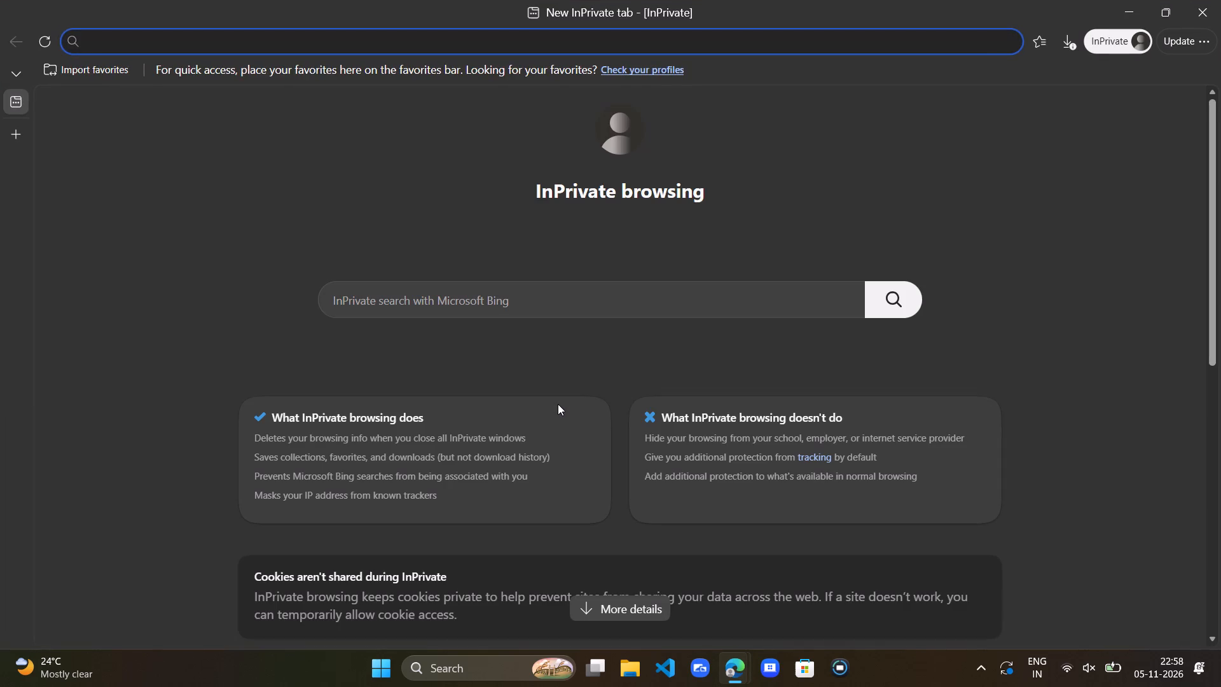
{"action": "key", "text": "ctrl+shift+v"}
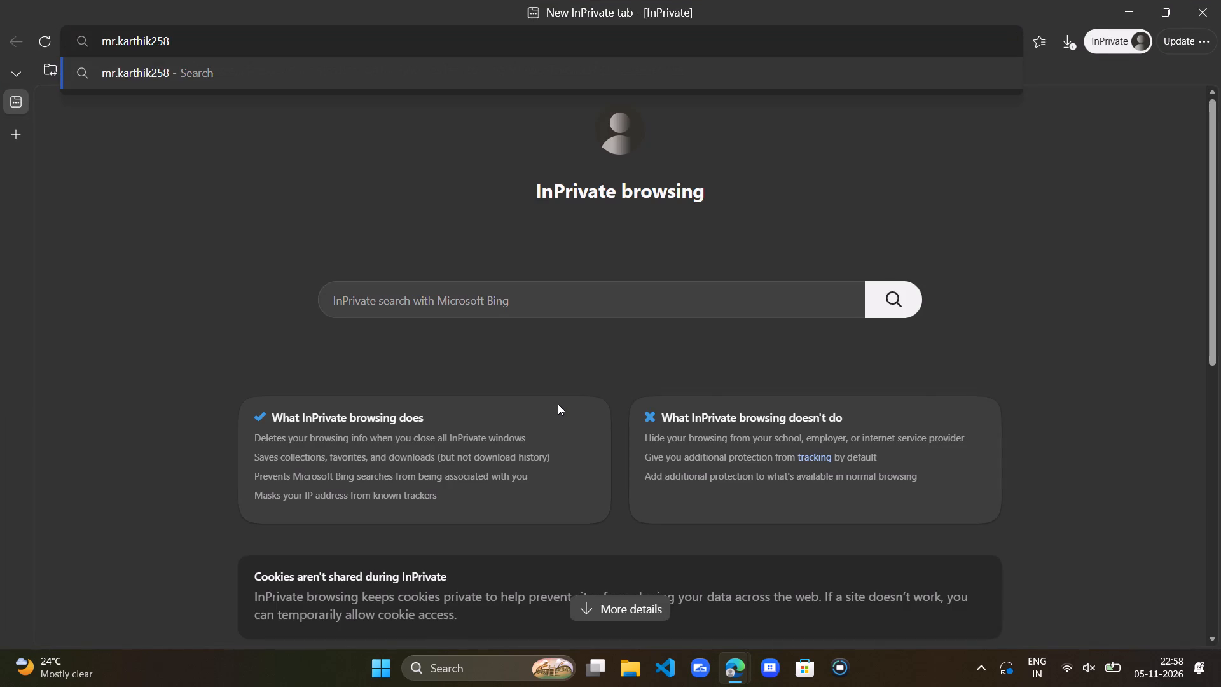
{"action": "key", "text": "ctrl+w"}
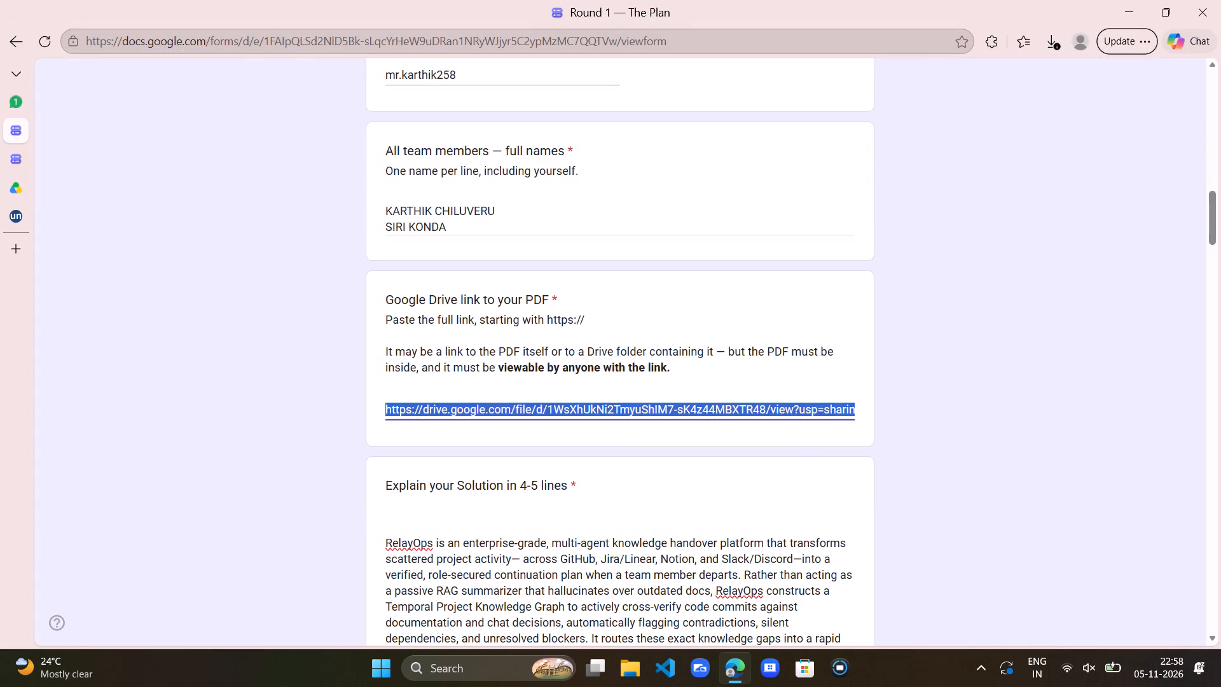
Copy the selected Google Drive PDF link and open it in a new InPrivate window to check its public access.
{"action": "key", "text": "ctrl+c"}
{"action": "key", "text": "ctrl+shift+n"}
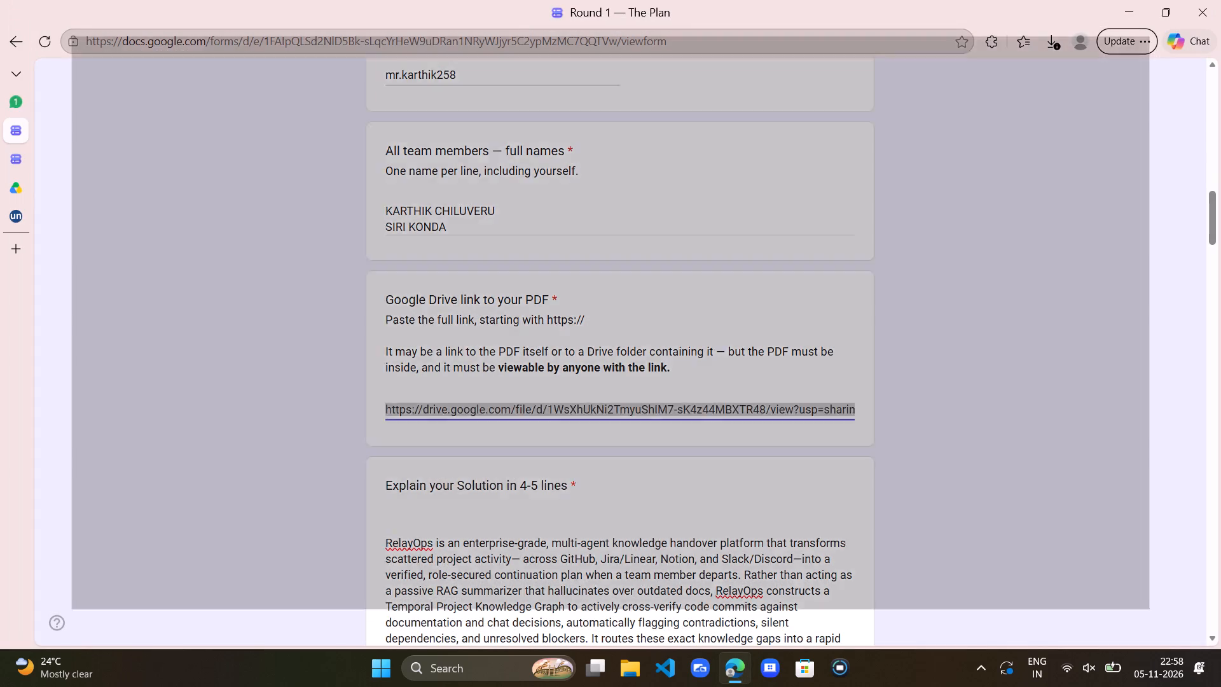
{"action": "key", "text": "ctrl+v"}
{"action": "key", "text": "ctrl+Return"}
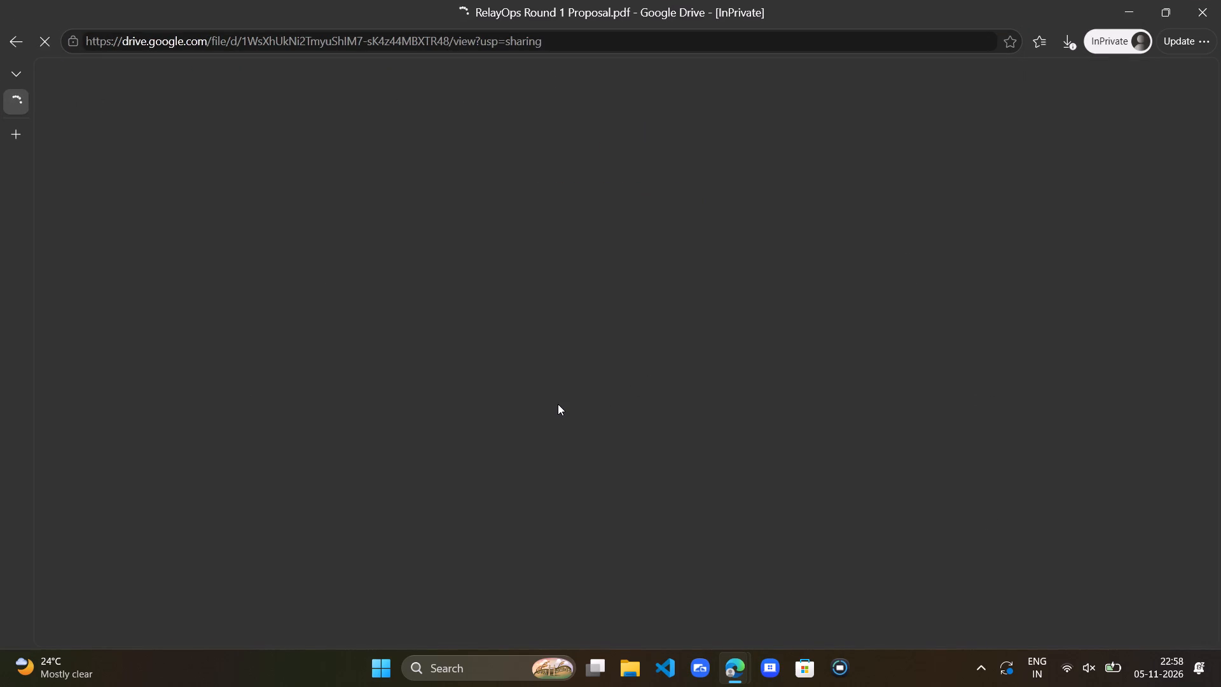
Close the InPrivate window used for the link check and deselect the Drive link in the form.
{"action": "key", "text": "ctrl+w"}
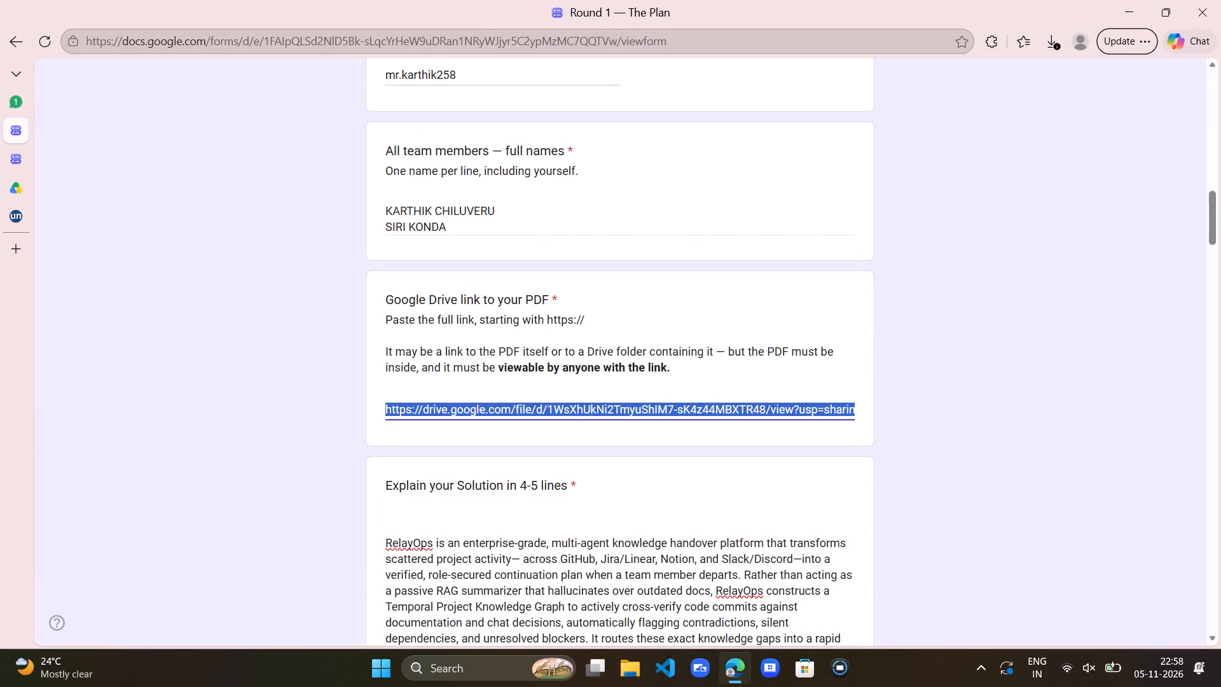
{"action": "left_click", "coordinate": [832, 324]}
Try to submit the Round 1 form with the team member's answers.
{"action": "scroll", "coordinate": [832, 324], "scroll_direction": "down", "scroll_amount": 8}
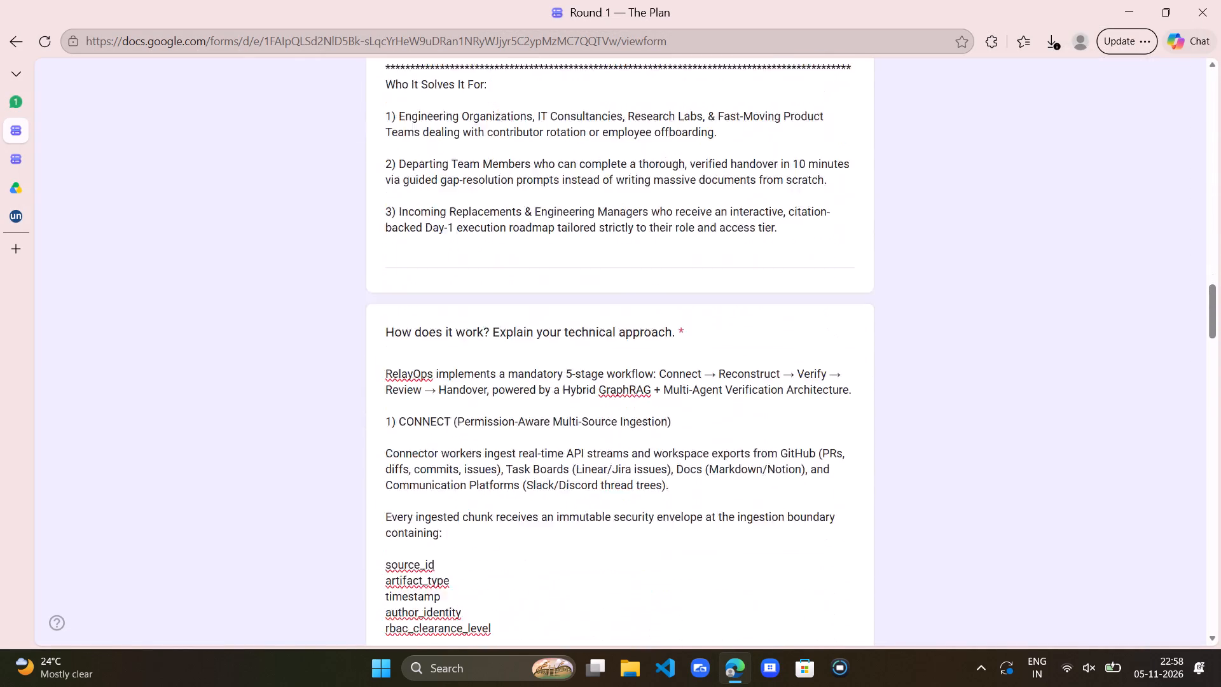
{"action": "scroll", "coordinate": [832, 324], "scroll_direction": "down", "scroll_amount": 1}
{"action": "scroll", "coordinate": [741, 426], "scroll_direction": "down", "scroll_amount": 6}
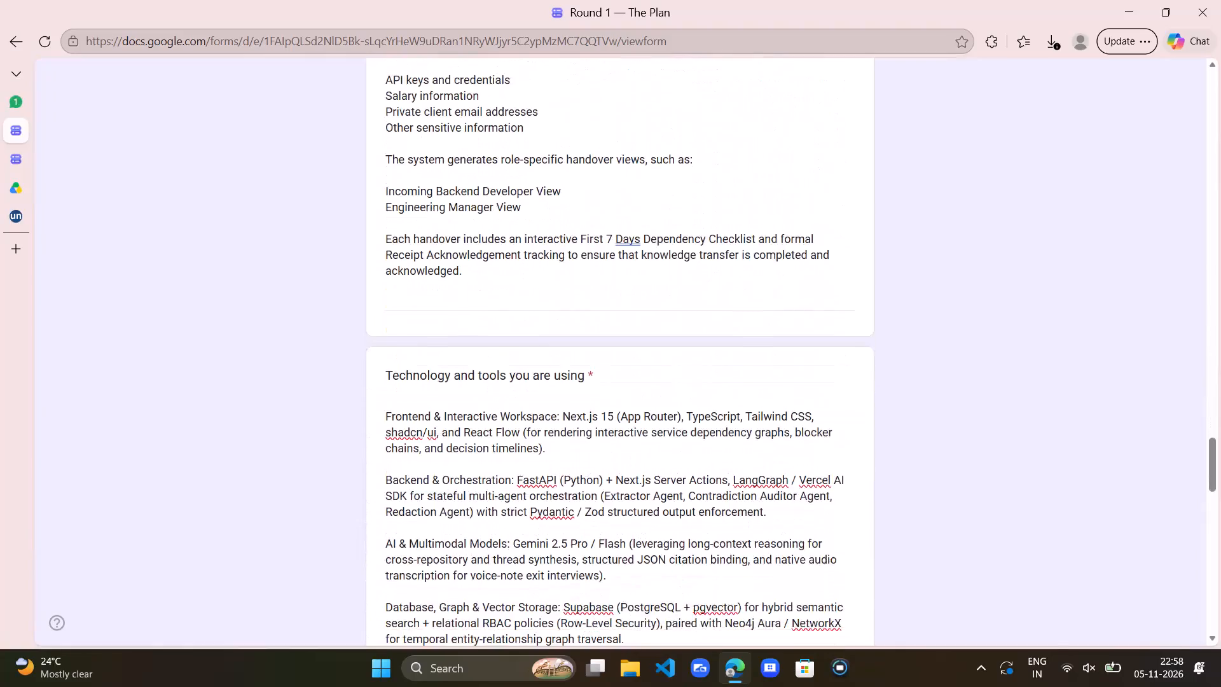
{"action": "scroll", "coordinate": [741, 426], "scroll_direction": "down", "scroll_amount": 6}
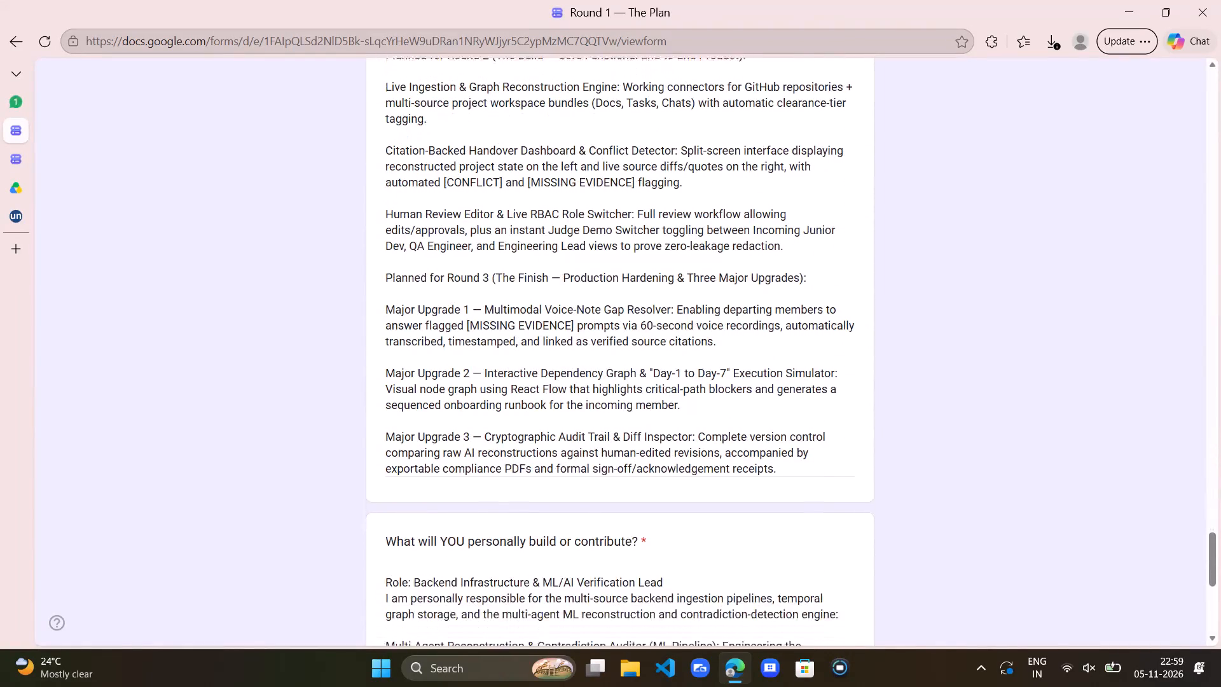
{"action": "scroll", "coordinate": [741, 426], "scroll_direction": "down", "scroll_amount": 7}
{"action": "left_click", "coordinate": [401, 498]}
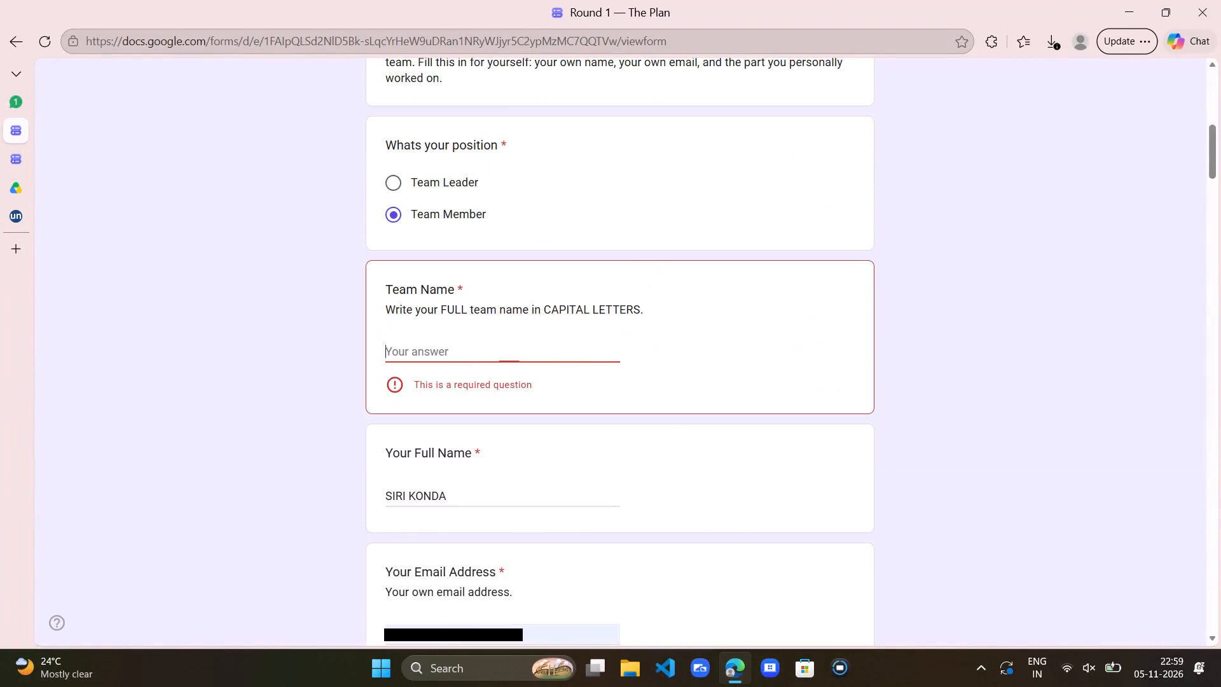
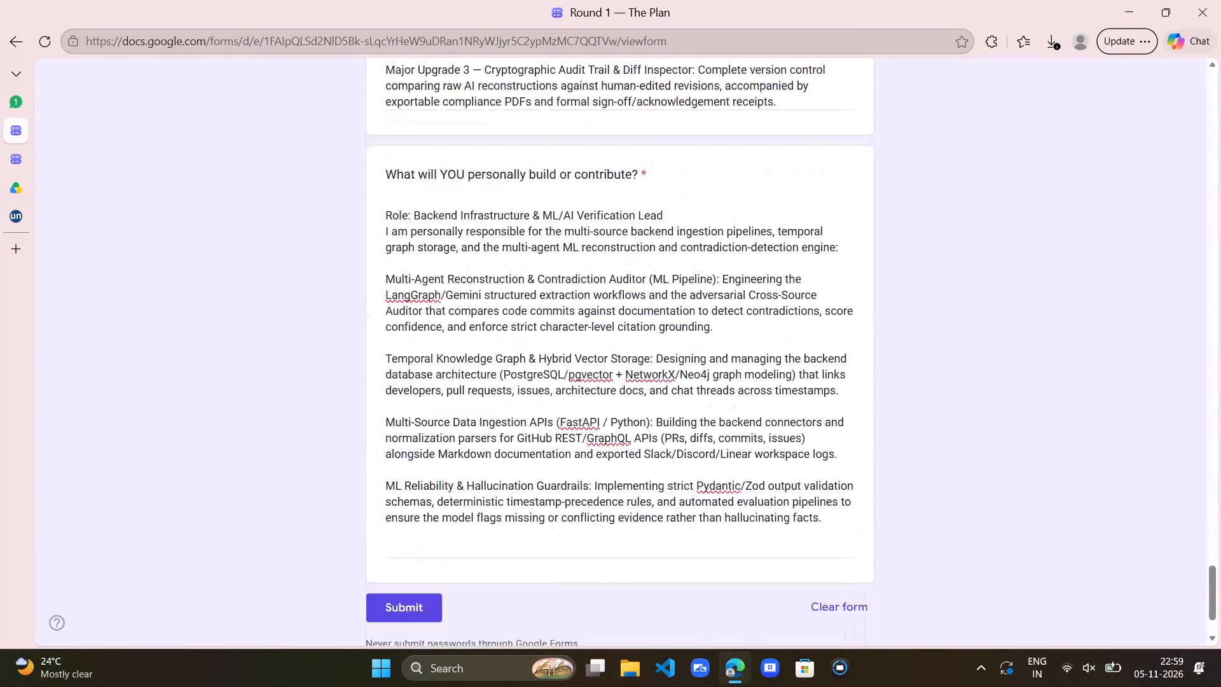
Submit the completed Round 1 proposal form.
{"action": "scroll", "coordinate": [659, 456], "scroll_direction": "down", "scroll_amount": 8}
{"action": "left_click", "coordinate": [387, 505]}
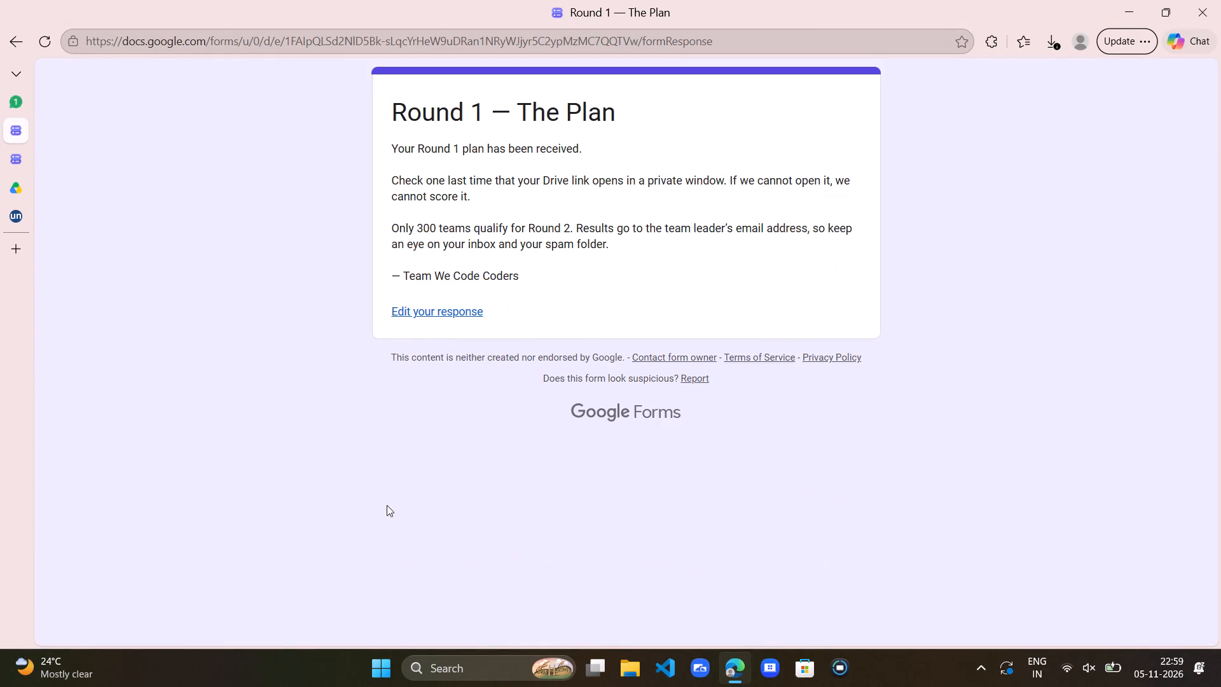
Close the submitted form, the blank duplicate form and the Google Drive page, leaving the hackathon team registration page open.
{"action": "key", "text": "ctrl+w"}
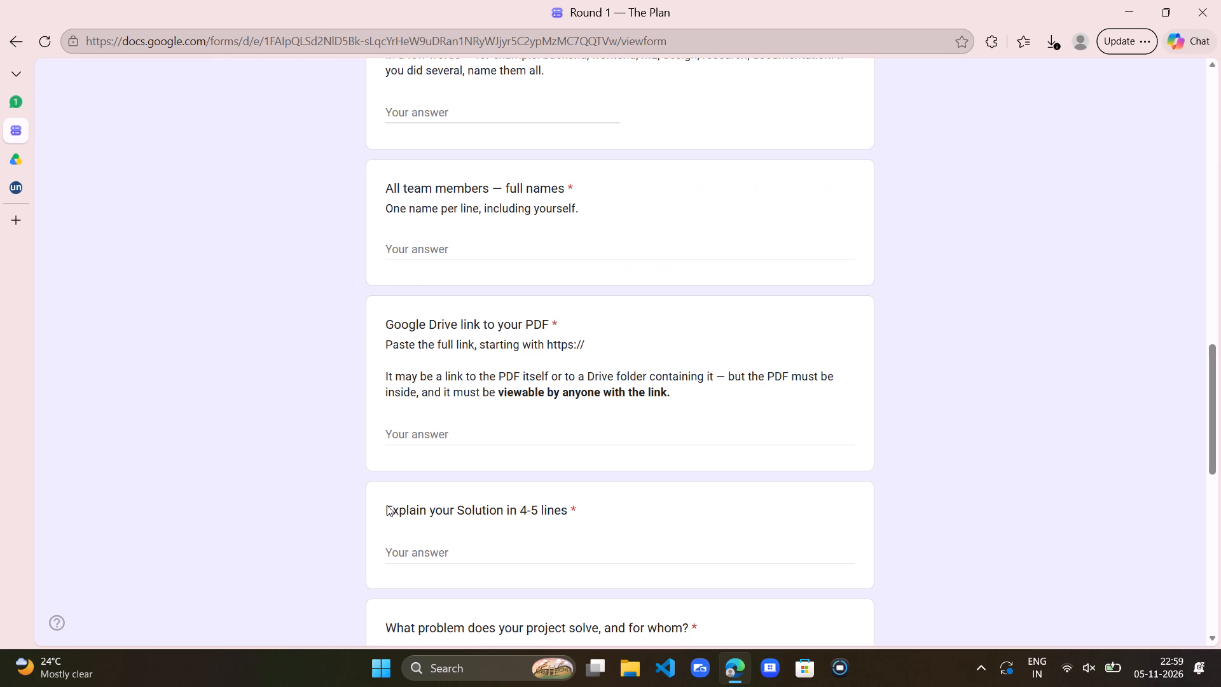
{"action": "key", "text": "ctrl+w"}
{"action": "key", "text": "ctrl+w"}
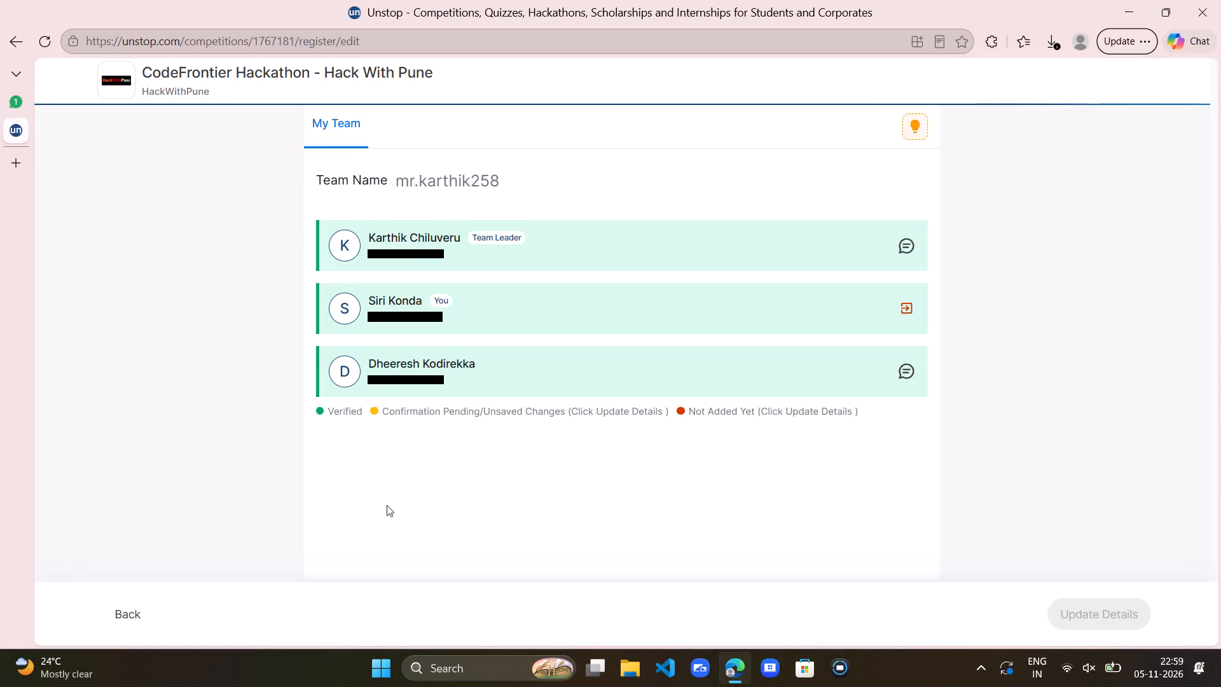